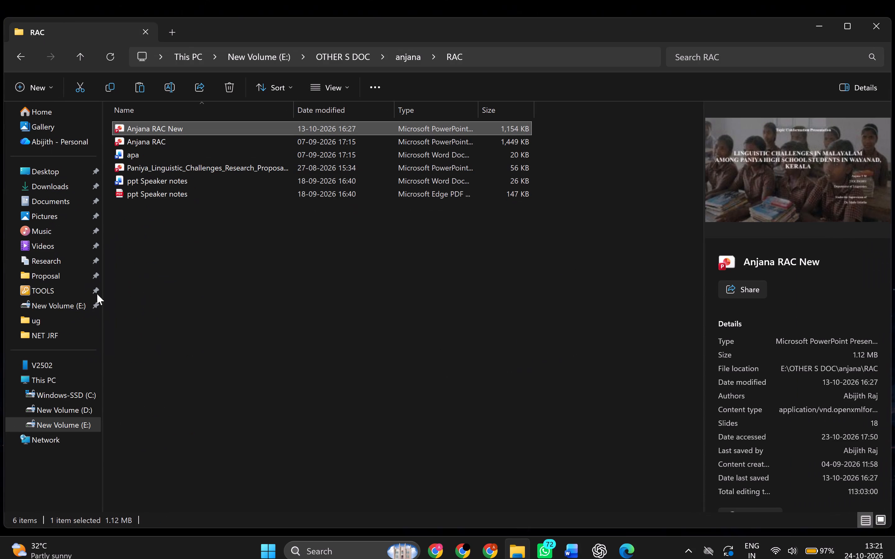
left_click(80, 416)
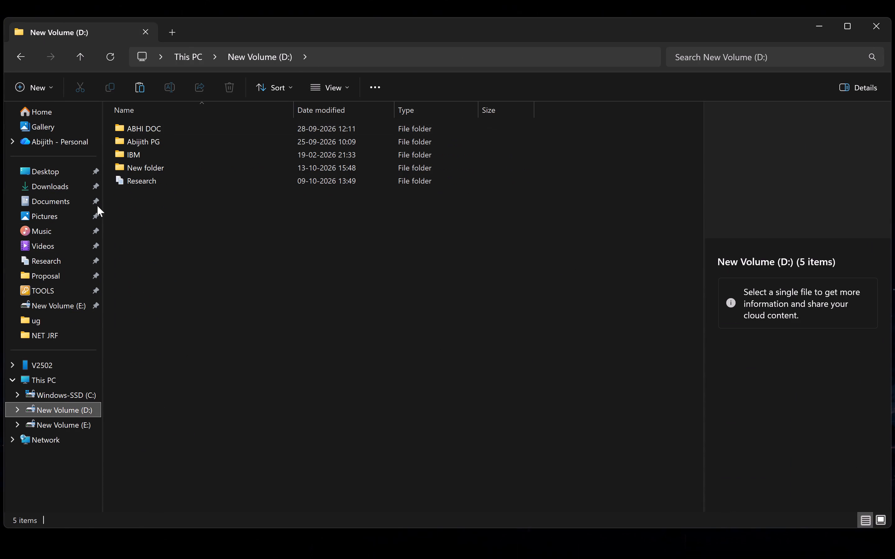
left_click(56, 263)
left_click(56, 294)
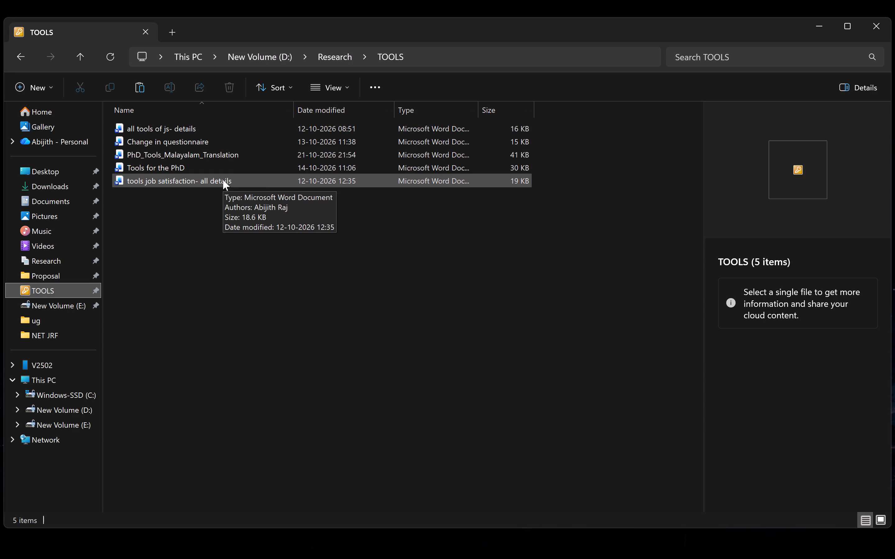
double_click(181, 168)
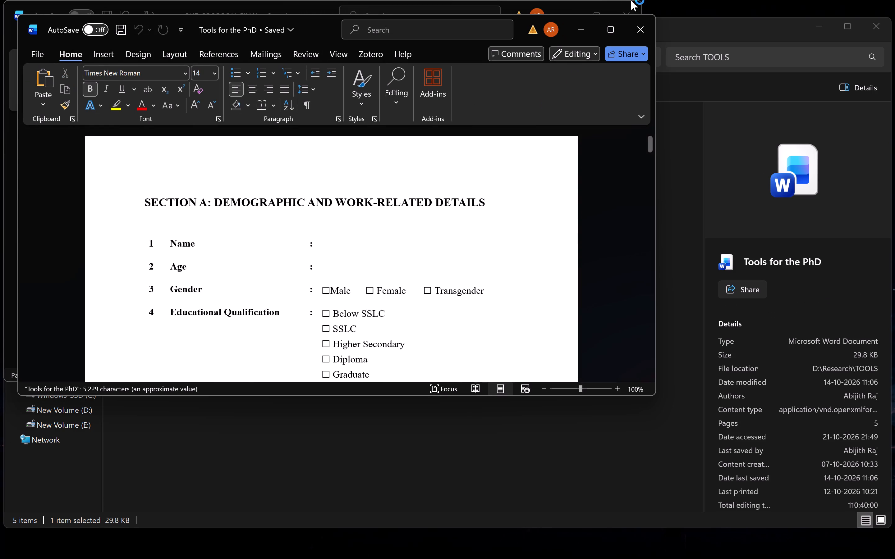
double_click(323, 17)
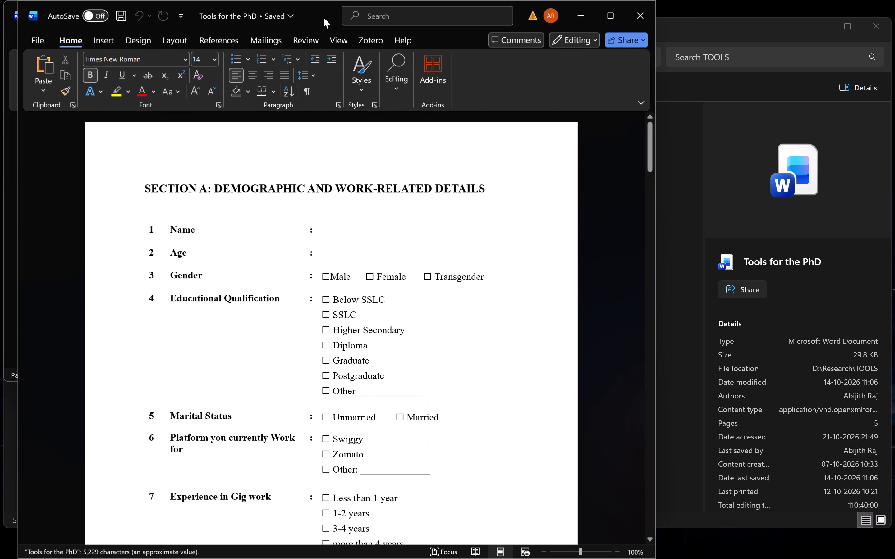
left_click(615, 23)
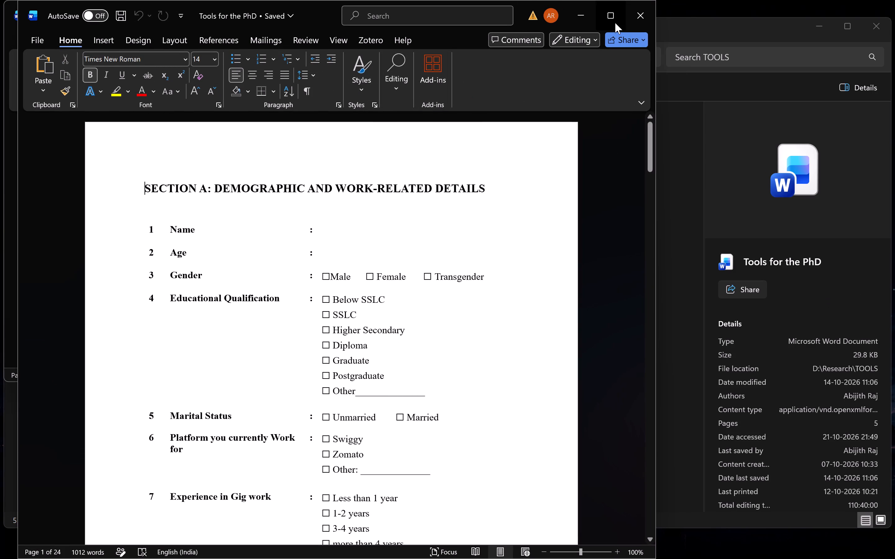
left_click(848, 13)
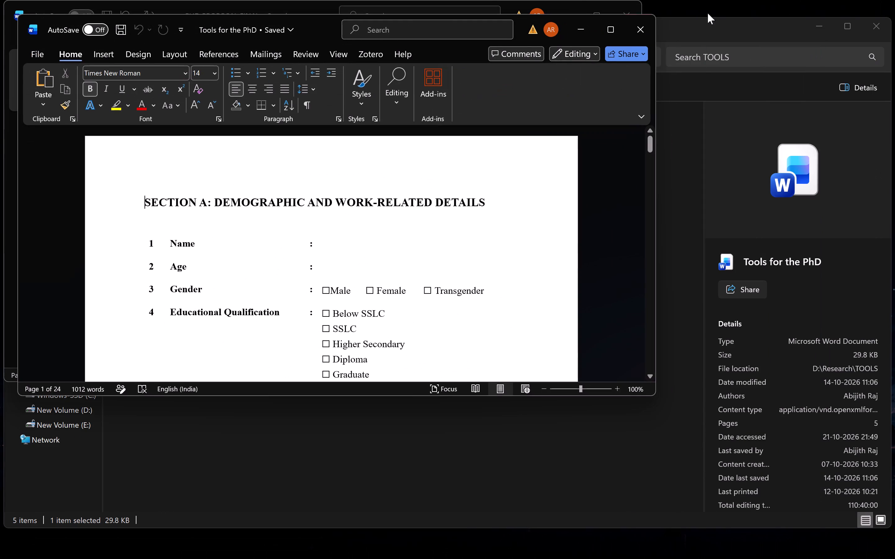
Close the PHD PROPOSAL FINAL document.
left_click(492, 4)
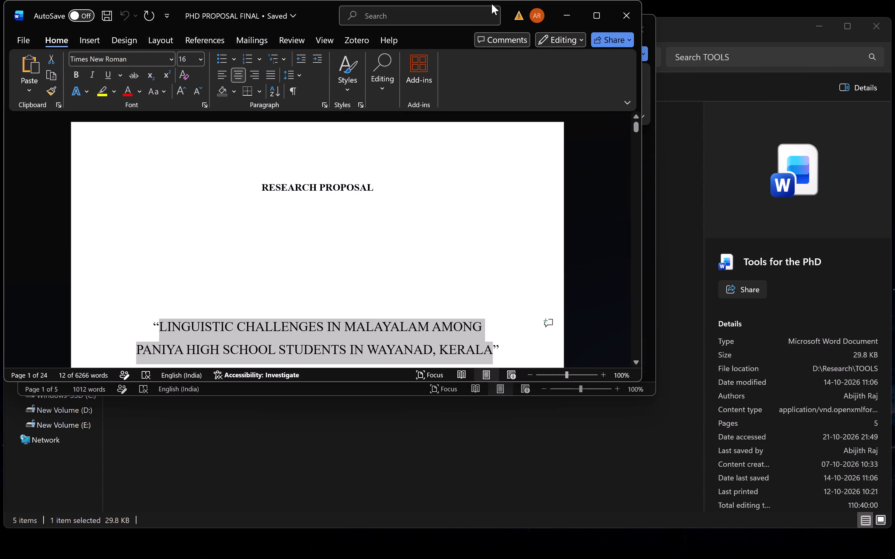
left_click(620, 15)
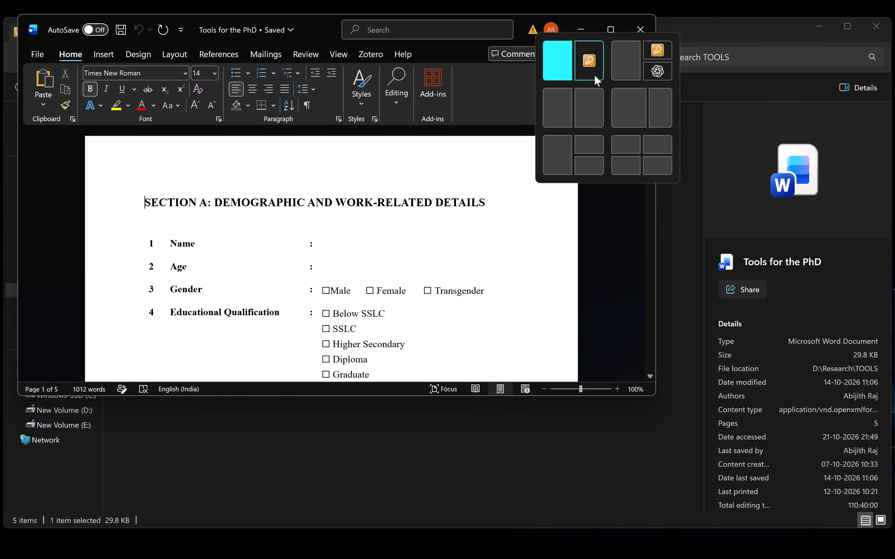
Tile the Tools for the PhD document on the right half of the screen, with the TOOLS folder on the left half.
left_click(590, 106)
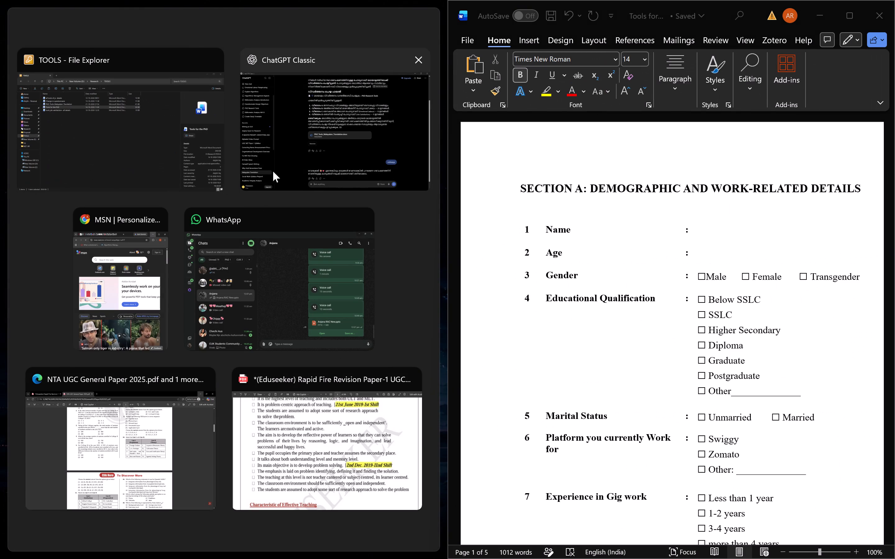
left_click(124, 129)
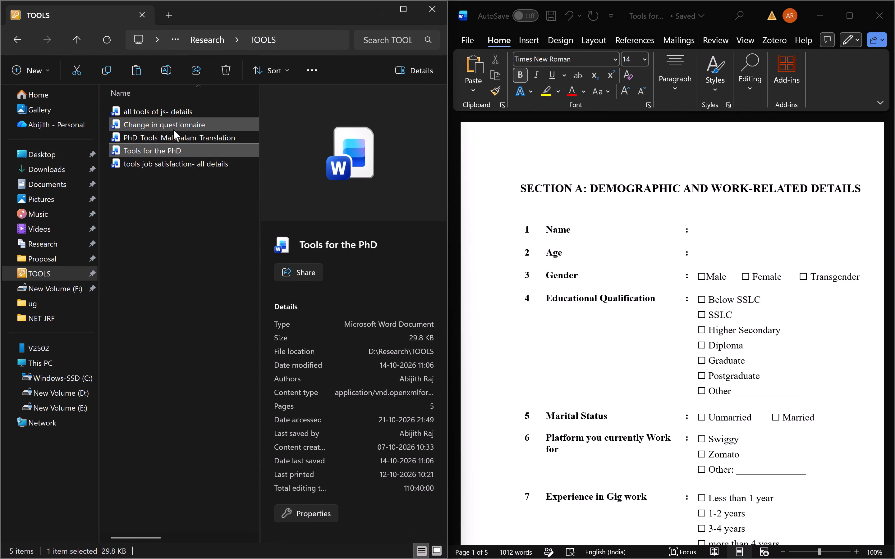
Open PhD_Tools_Malayalam_Translation from the TOOLS folder and tile it on the left half of the screen beside the English document.
double_click(175, 132)
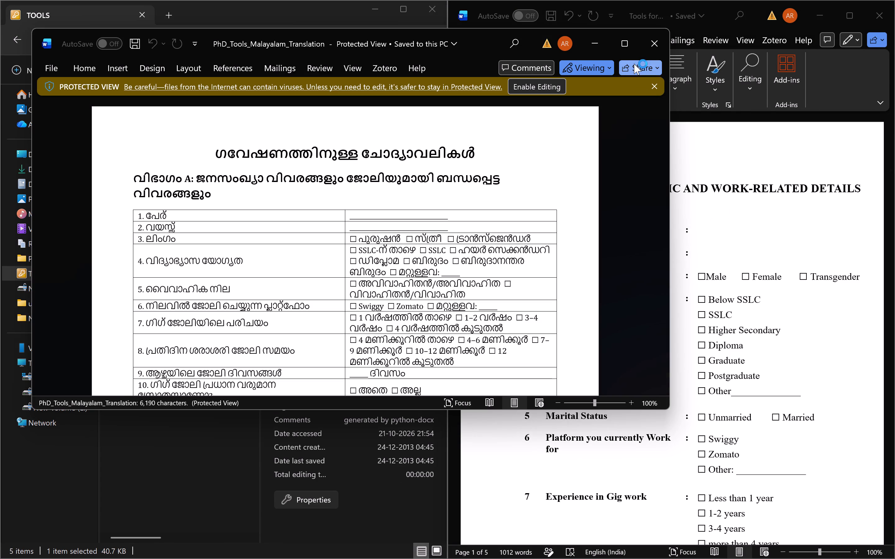
left_click(581, 89)
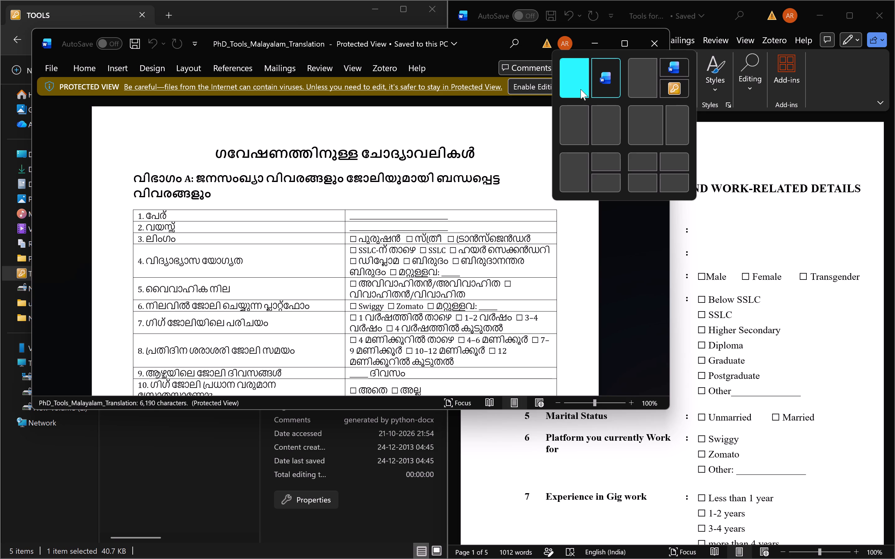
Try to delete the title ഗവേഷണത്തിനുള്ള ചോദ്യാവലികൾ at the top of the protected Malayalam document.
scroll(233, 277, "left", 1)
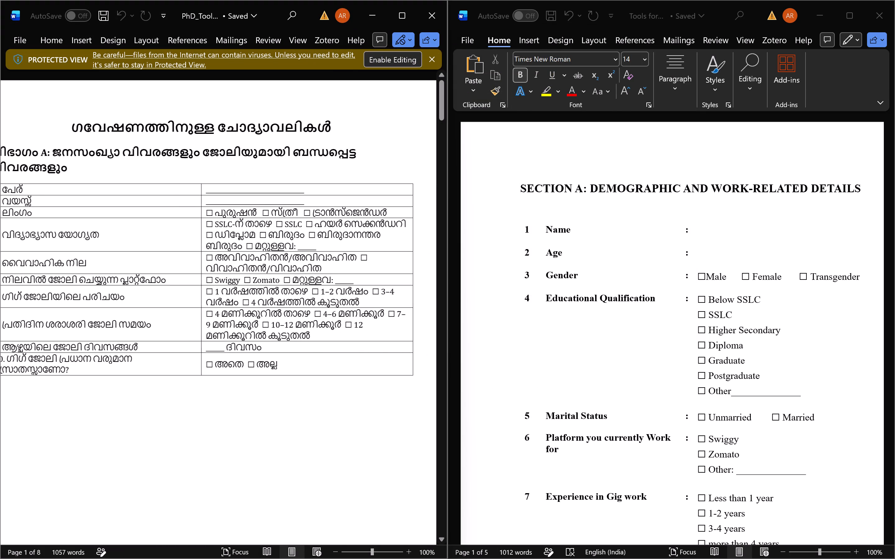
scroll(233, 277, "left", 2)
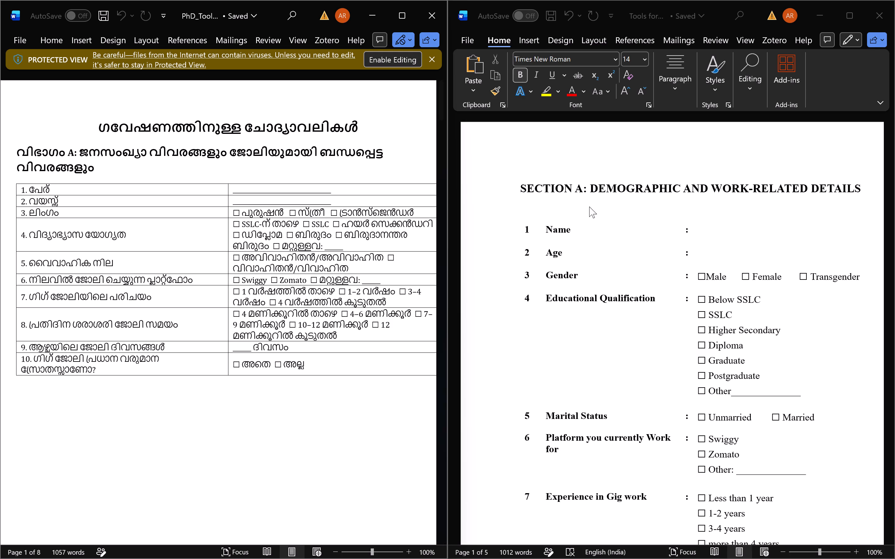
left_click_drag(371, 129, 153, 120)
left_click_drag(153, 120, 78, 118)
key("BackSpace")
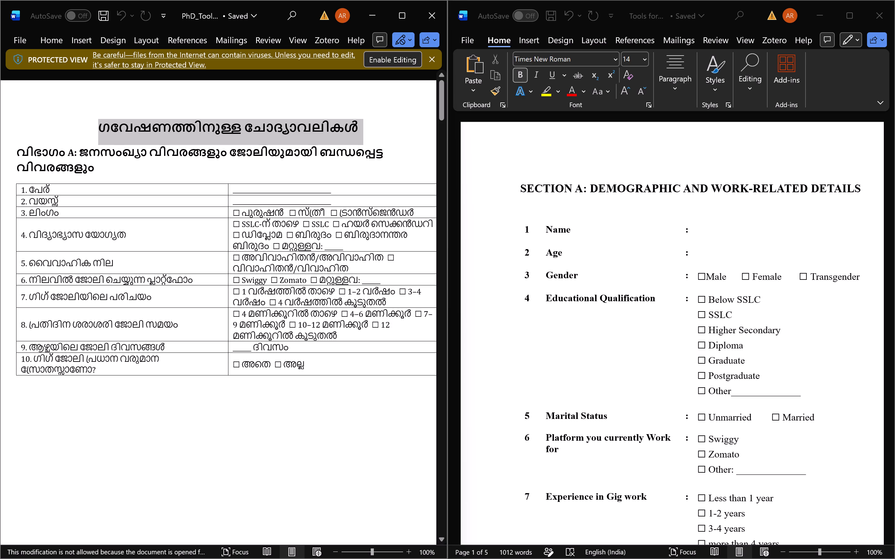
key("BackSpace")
Enable editing for the Malayalam translation and tile its window on the left half of the screen again.
left_click(388, 54)
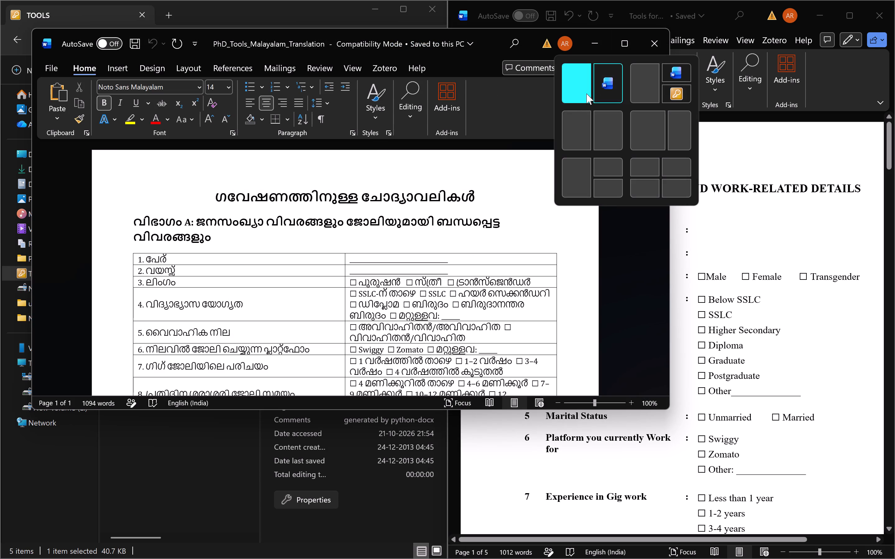
left_click(576, 96)
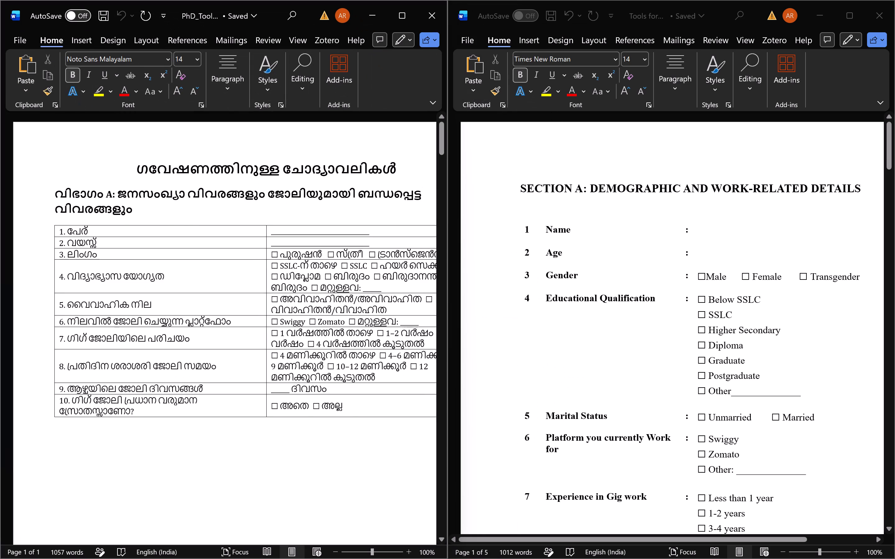
Delete the title ഗവേഷണത്തിനുള്ള ചോദ്യാവലികൾ above the Section A heading in the Malayalam document.
left_click_drag(402, 170, 146, 176)
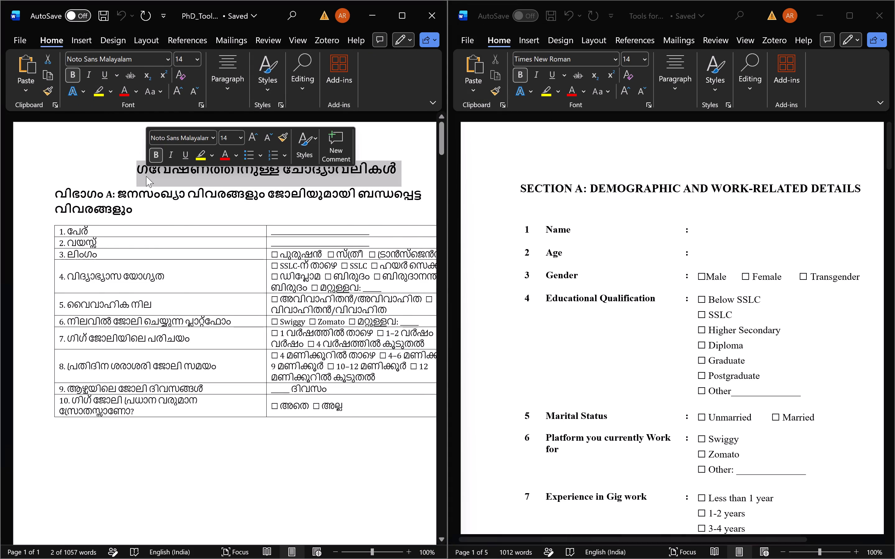
key("BackSpace")
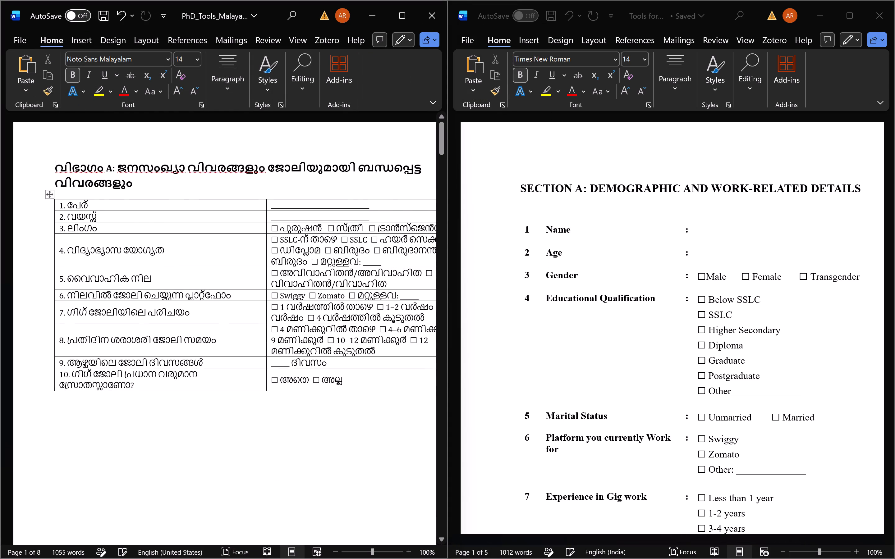
Remove all borders from the Section A demographic details table in the Malayalam document by applying No Border.
scroll(358, 261, "left", 1)
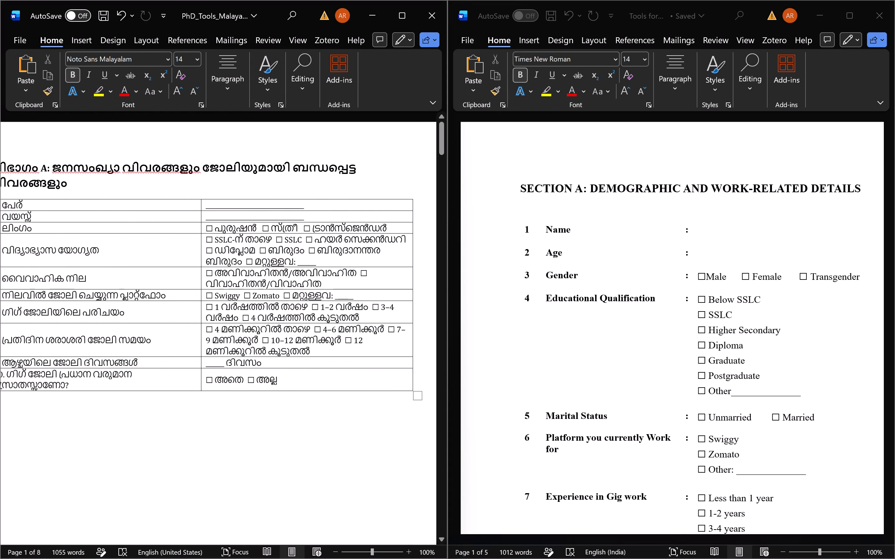
scroll(40, 205, "right", 1)
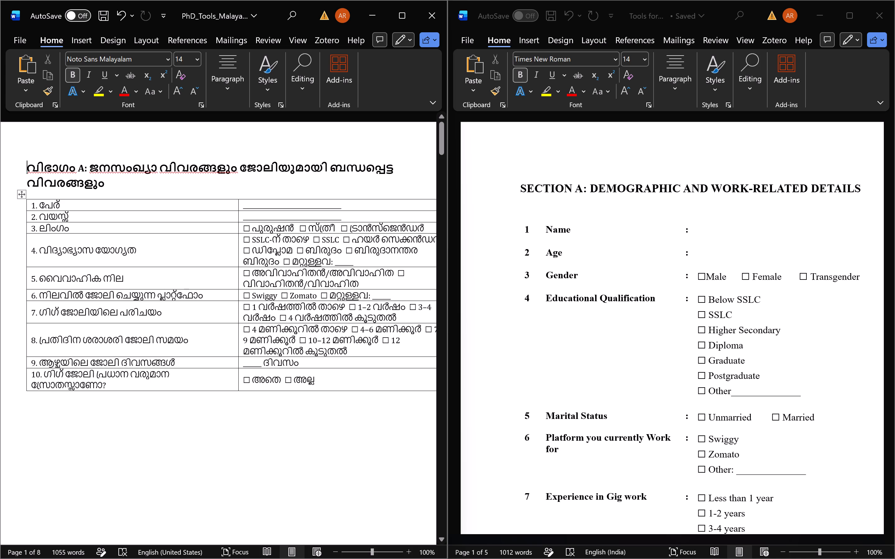
left_click_drag(31, 205, 353, 390)
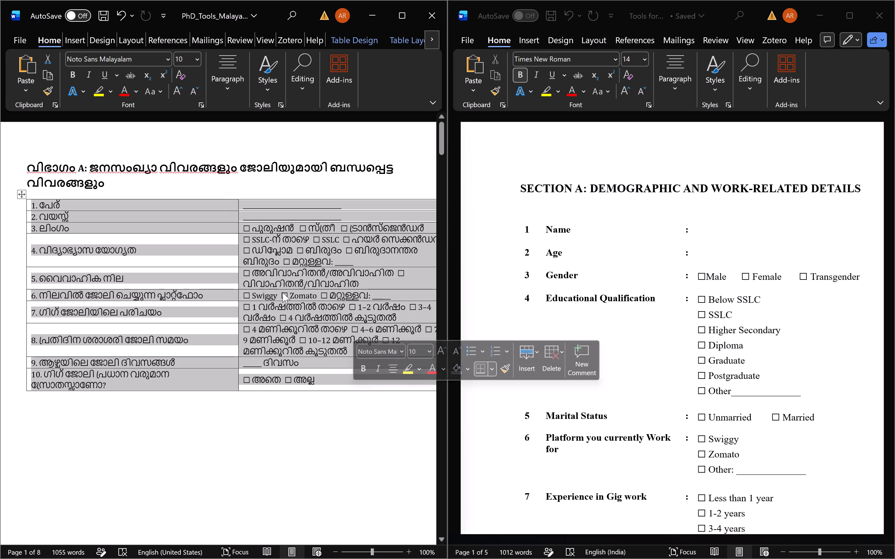
left_click(219, 93)
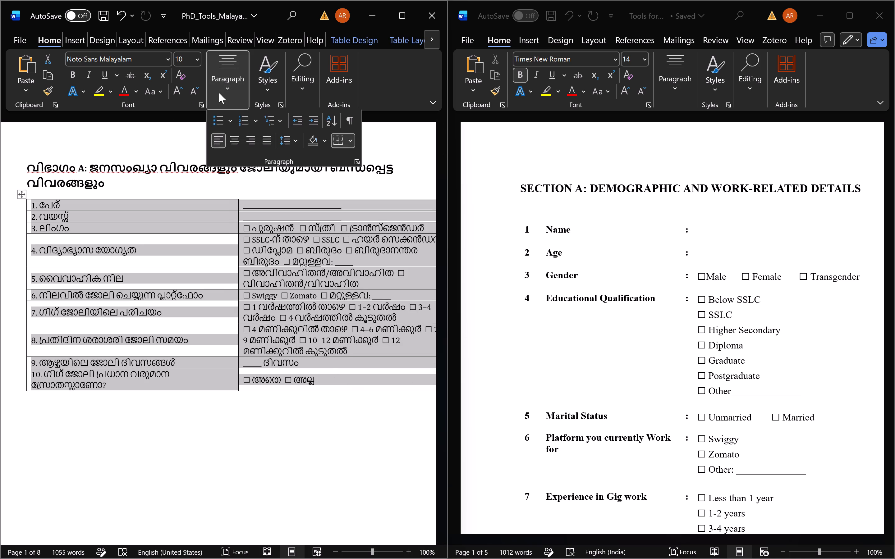
left_click(350, 142)
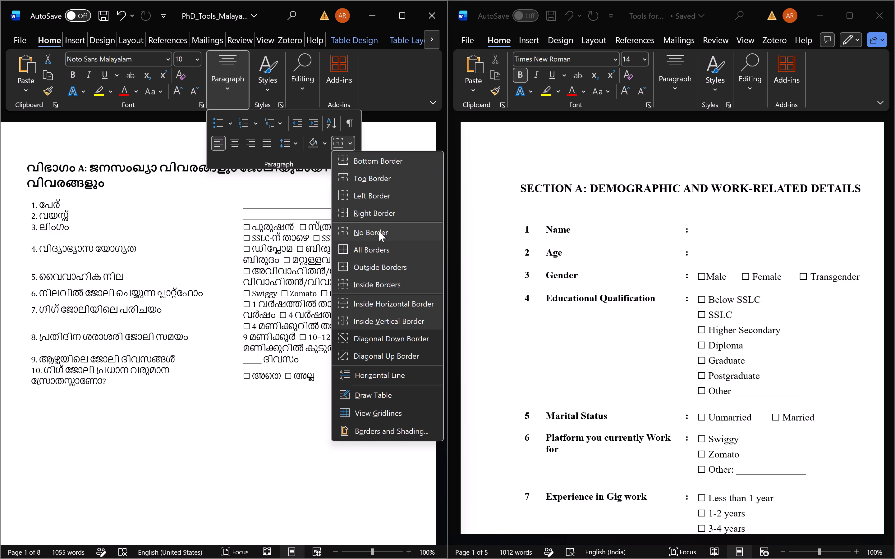
left_click(379, 231)
left_click(314, 434)
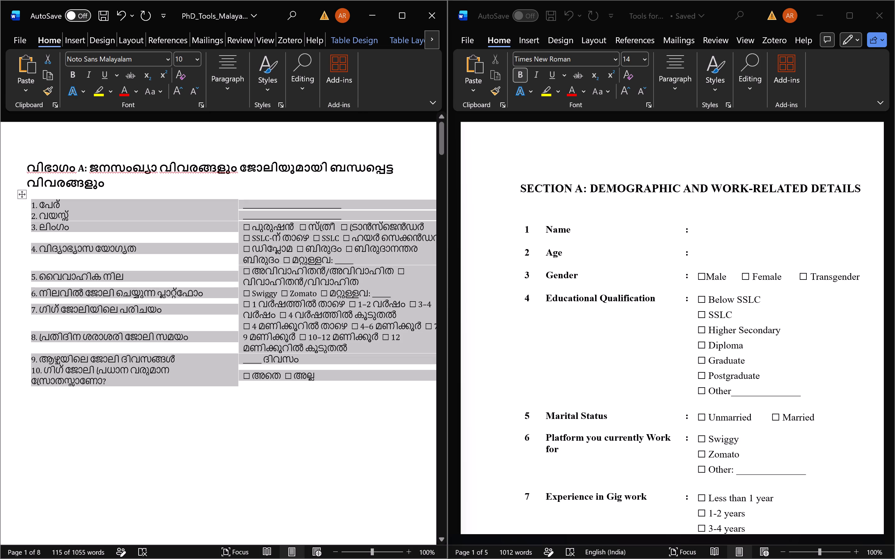
left_click(255, 460)
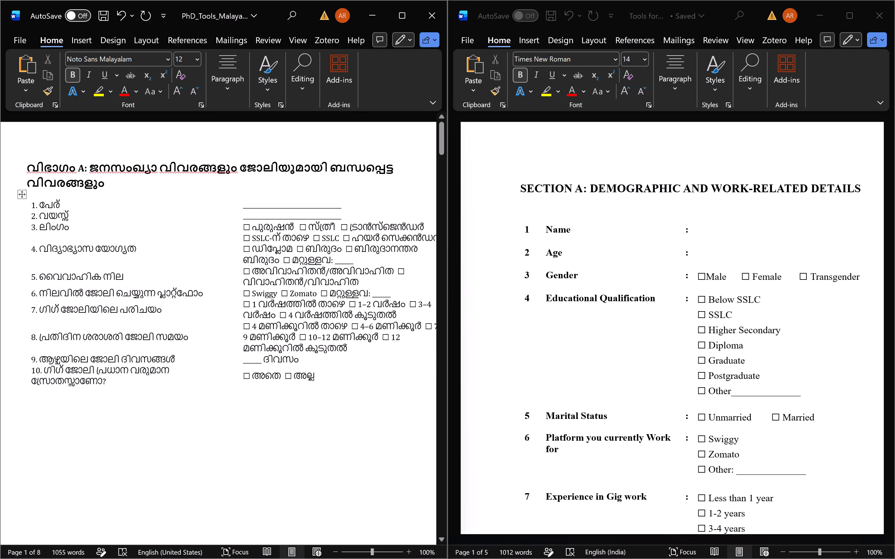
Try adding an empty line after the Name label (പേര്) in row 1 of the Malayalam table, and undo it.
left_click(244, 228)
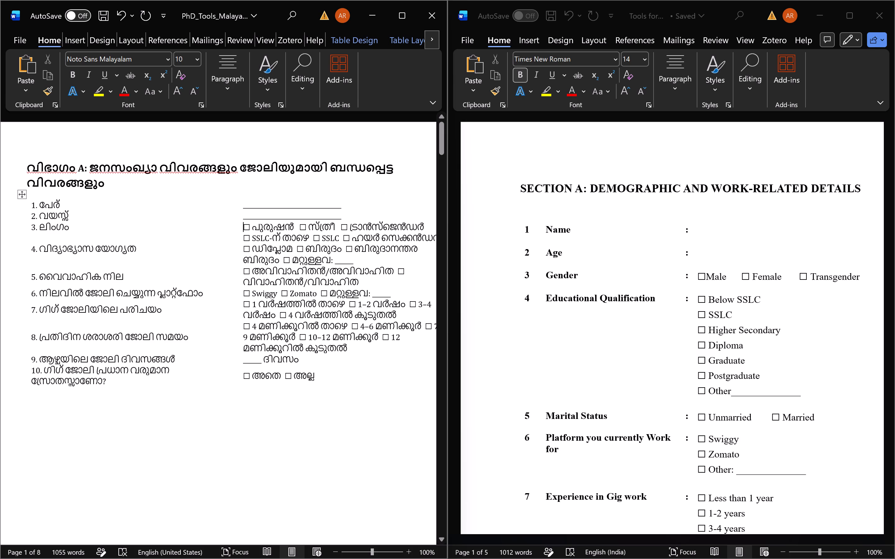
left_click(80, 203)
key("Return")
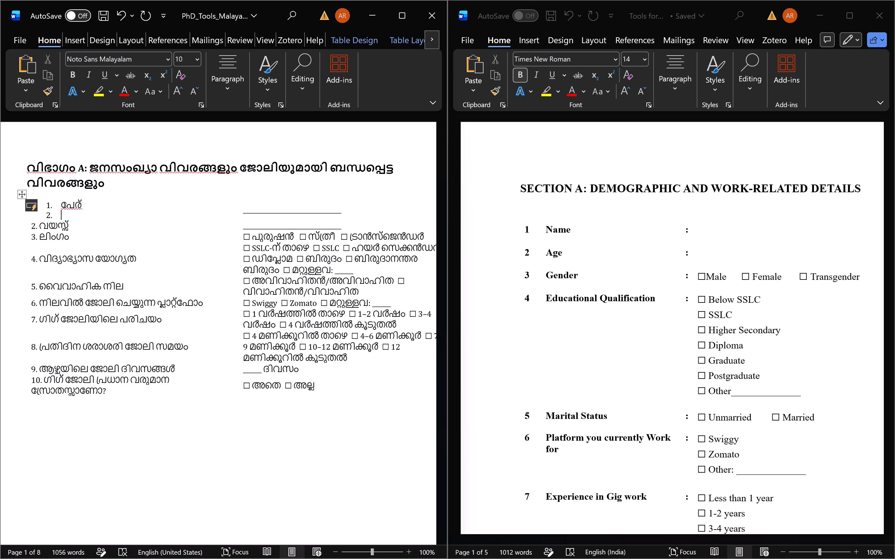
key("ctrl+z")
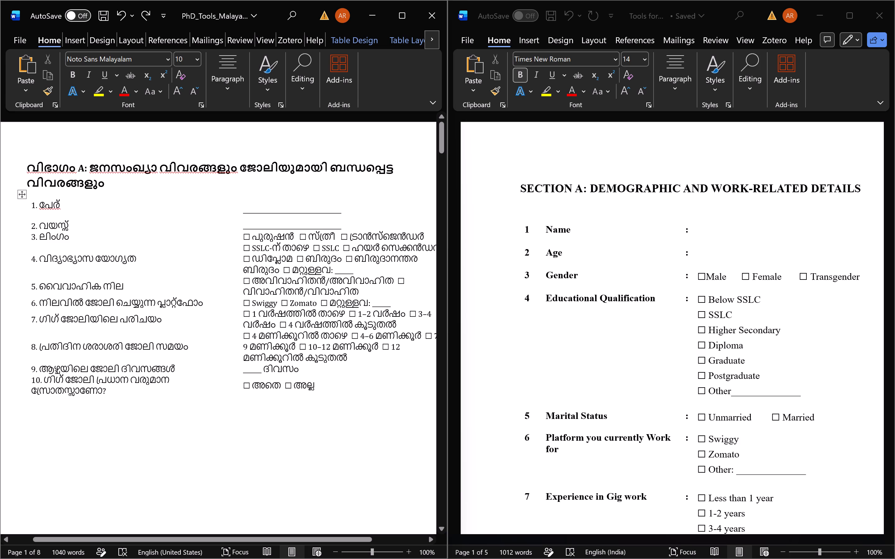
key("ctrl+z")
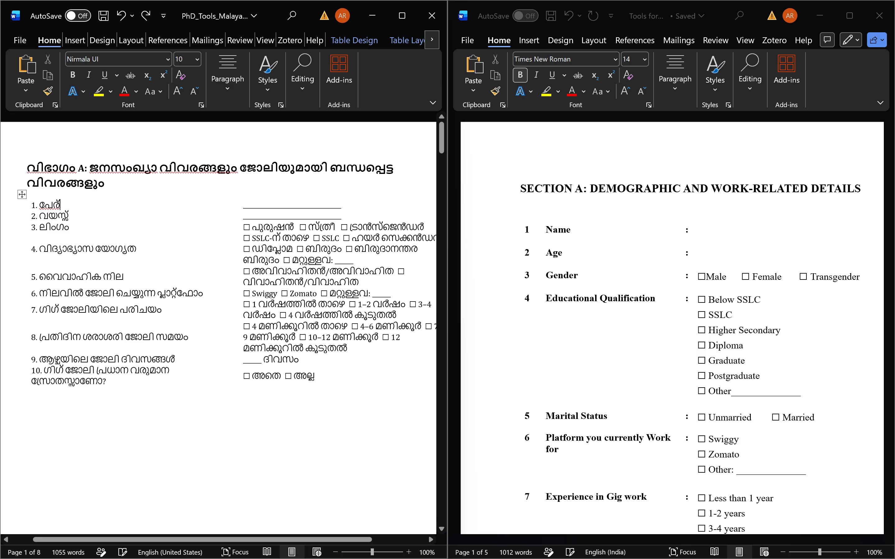
Add an empty line after the answers in rows 1 to 3 (Name, Age, Gender) of the Malayalam Section A table.
left_click(347, 201)
key("Return")
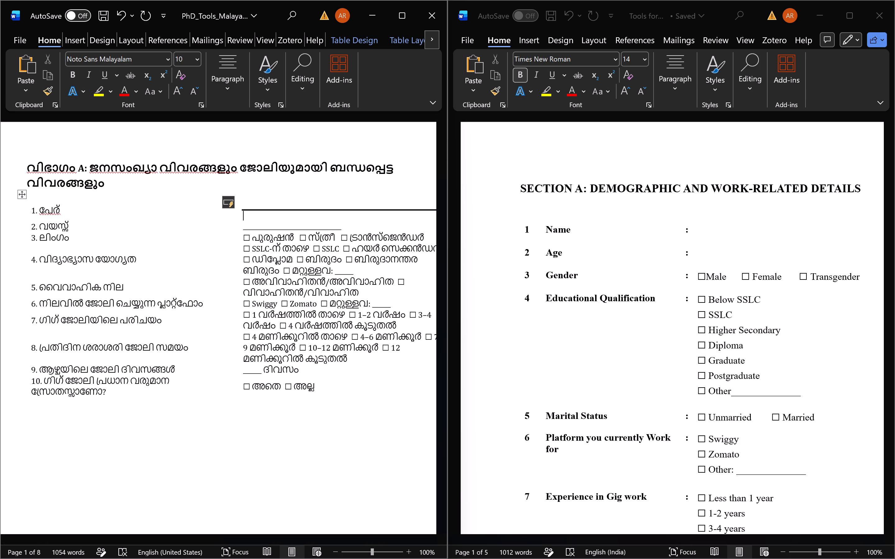
scroll(369, 225, "left", 1)
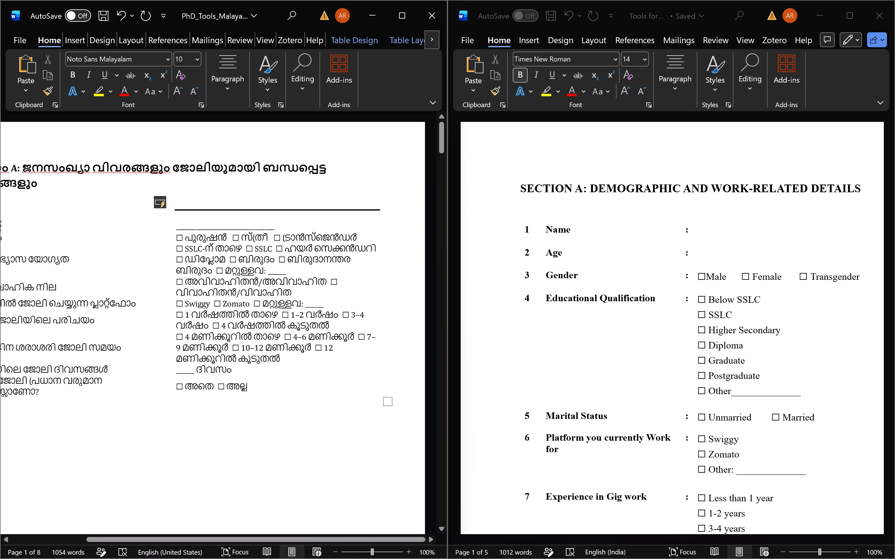
scroll(369, 225, "right", 1)
left_click(351, 227)
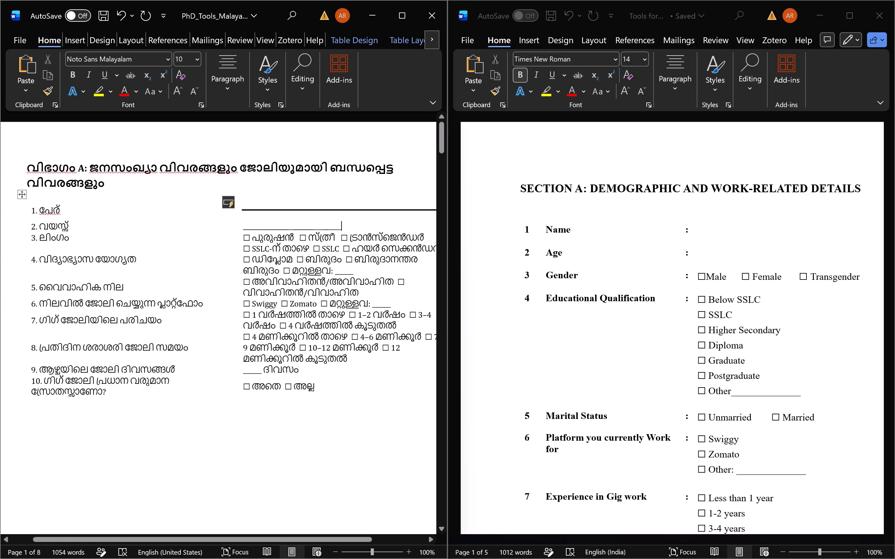
key("Return")
scroll(351, 227, "down", 1)
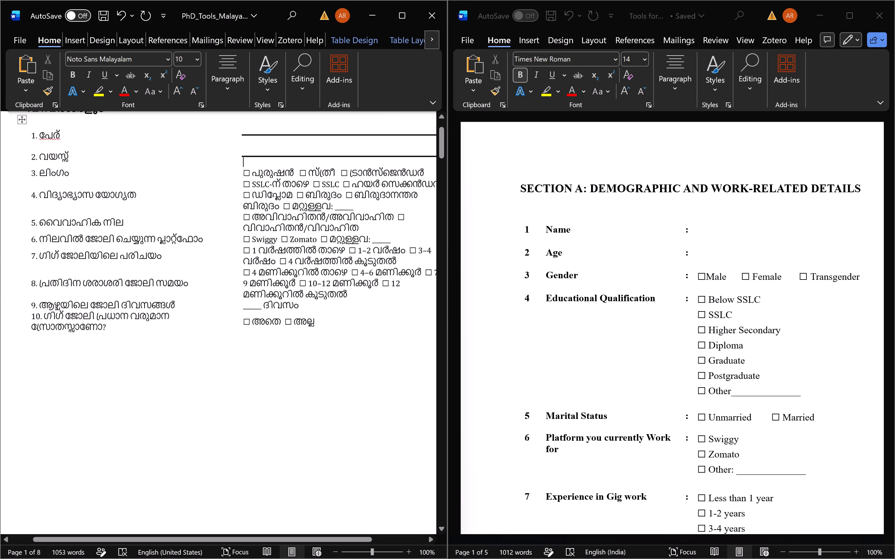
scroll(351, 227, "down", 1)
scroll(290, 209, "left", 1)
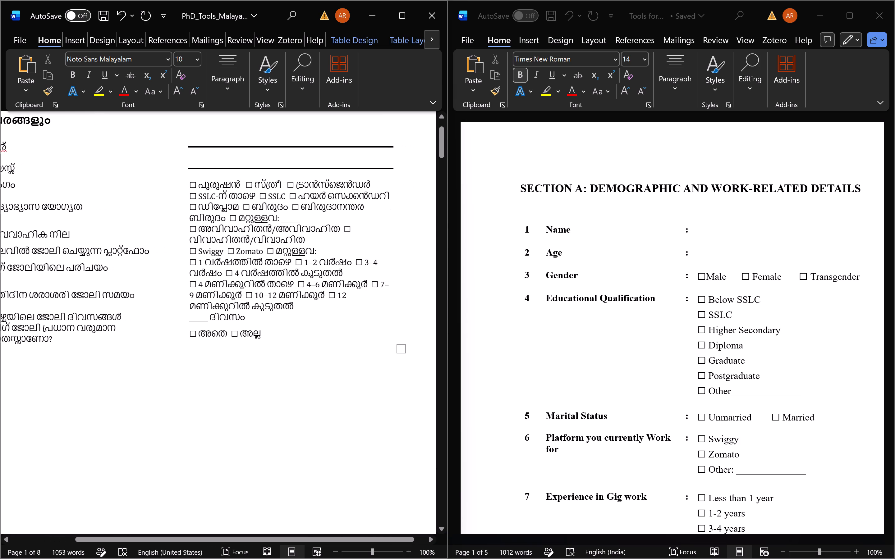
left_click(378, 184)
key("Return")
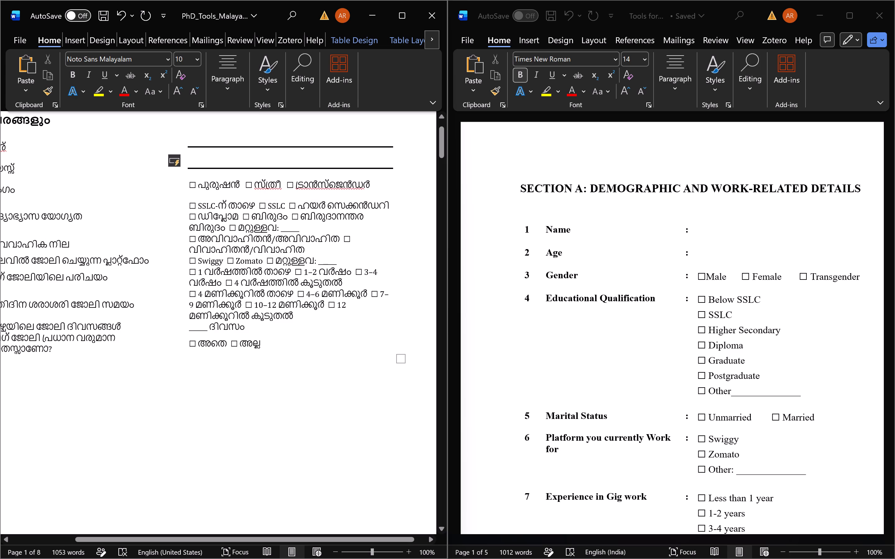
Put each educational qualification option in row 4 of the Malayalam table on its own line, from SSLC-ന് താഴെ through മറ്റുള്ളവ.
left_click(258, 202)
key("Return")
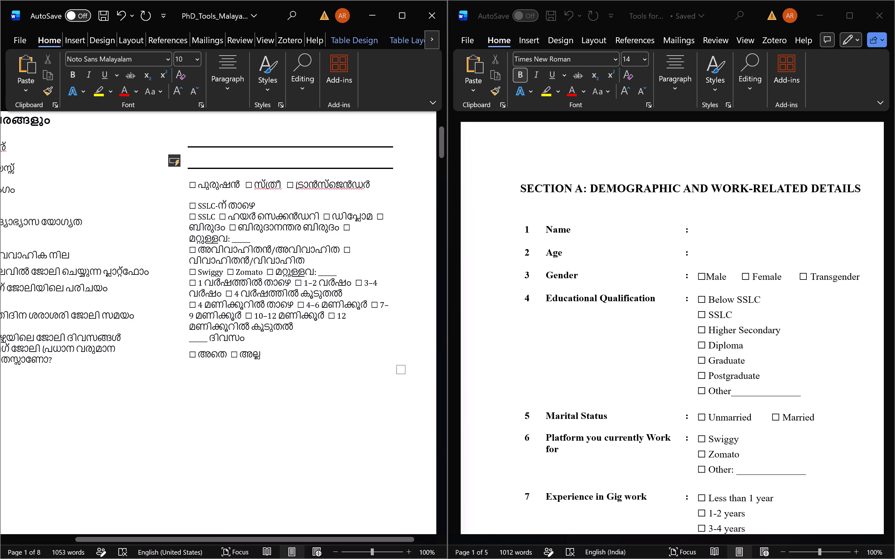
key("Right")
key("Right")
key("Right")
key("Right")
key("Right")
key("Right")
key("Right")
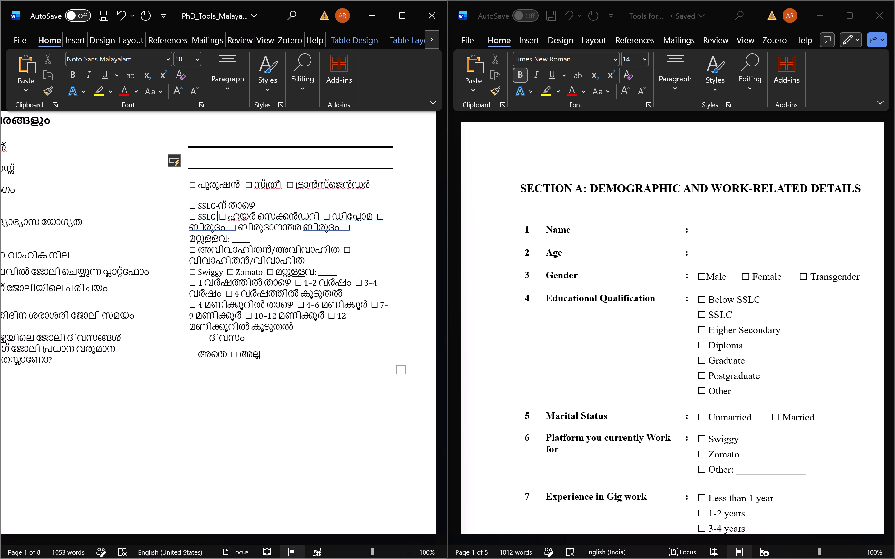
key("Right")
key("Return")
key("Right")
key("Right")
key("Right")
key("Right")
key("Right")
key("Right")
key("Right")
key("Right")
key("Right")
key("Right")
key("Right")
key("Right")
key("Right")
key("Right")
key("Right")
key("Right")
key("Right")
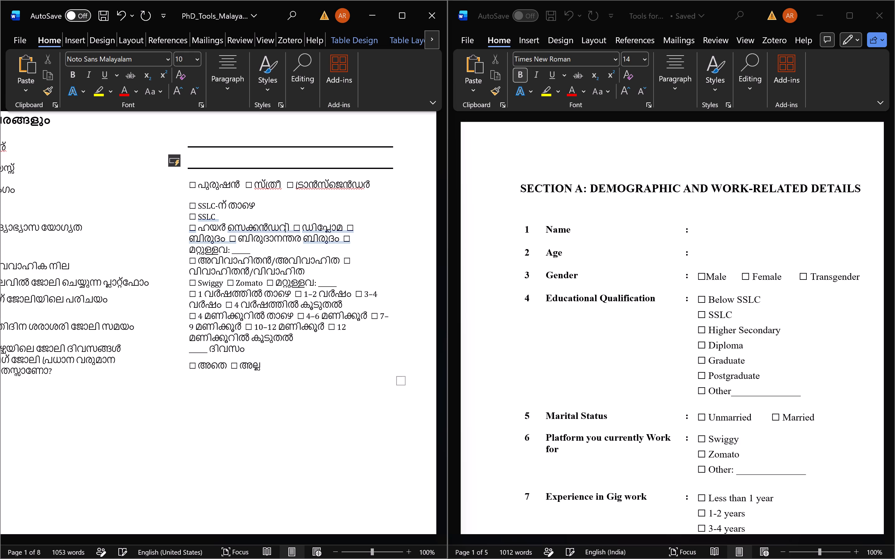
key("Left")
key("Left")
key("Left")
key("Left")
key("Return")
key("Right")
key("Right")
key("Right")
key("Right")
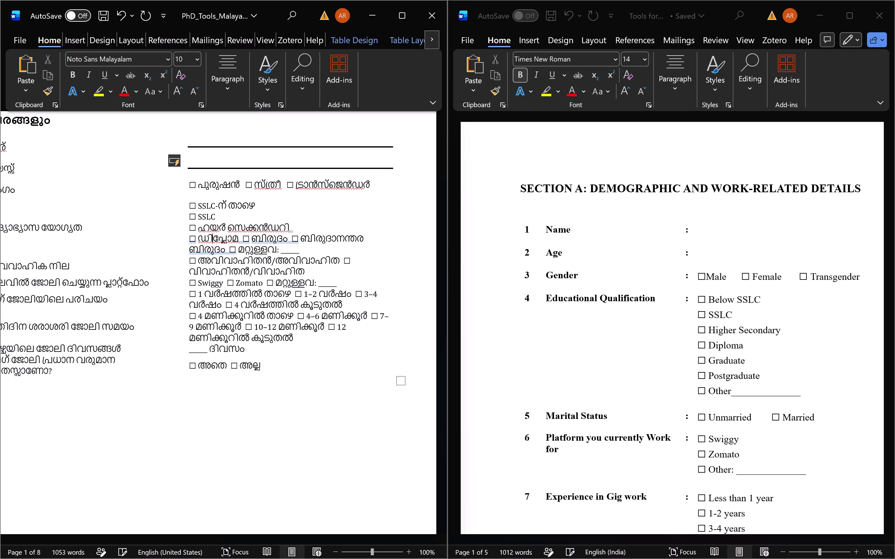
key("Right")
key("Right")
key("Right")
key("Return")
key("Right")
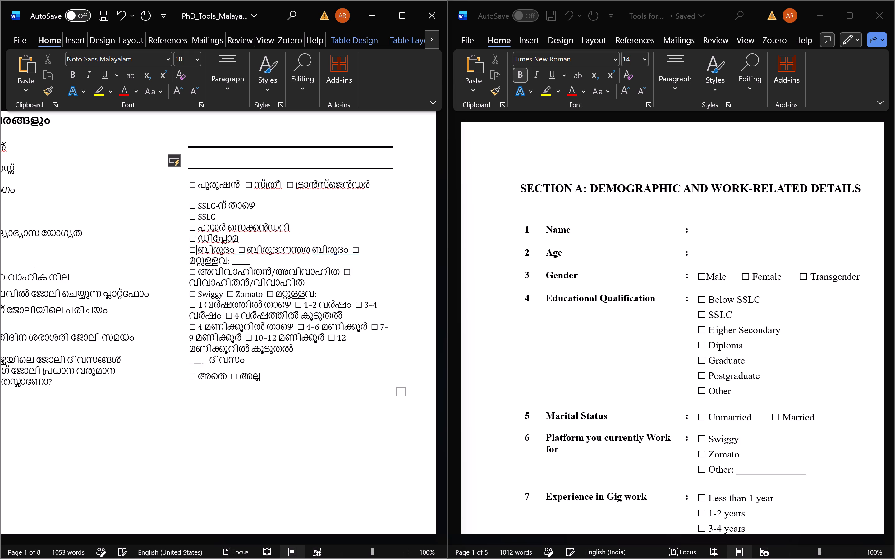
key("Right")
key("Right")
key("Right")
key("Right")
key("Right")
key("Right")
key("Return")
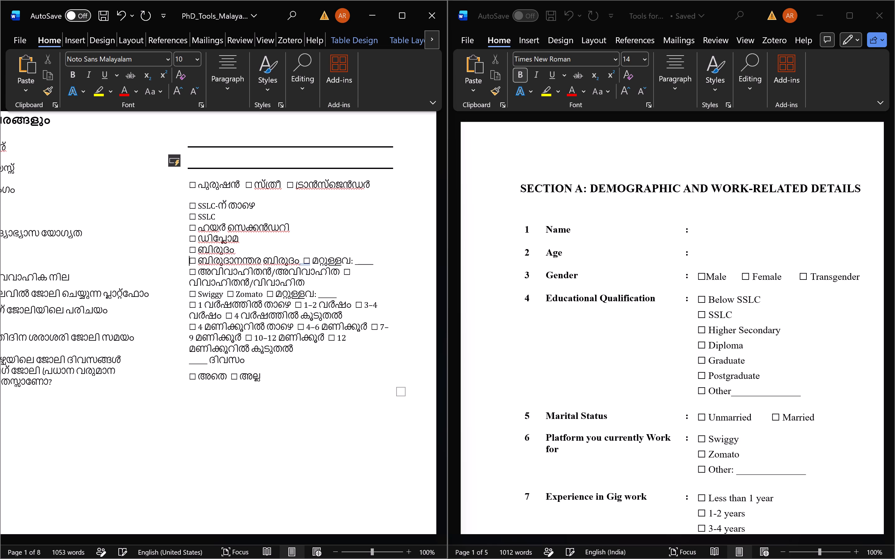
key("Right")
key("Right")
key("Right")
key("Right")
key("Right")
key("Right")
key("Right")
key("Right")
key("Right")
key("Right")
key("Right")
key("Right")
key("Right")
key("Right")
key("Return")
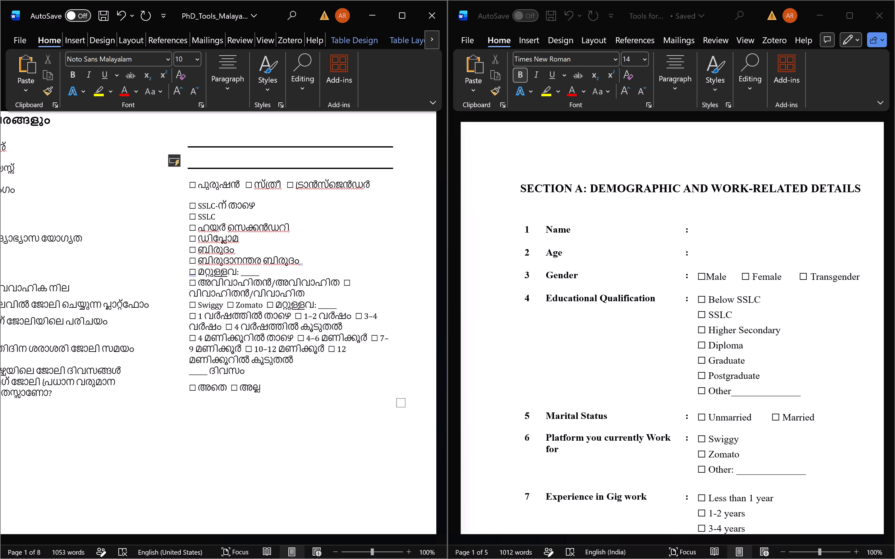
Add an empty line below the മറ്റുള്ളവ (Other) option in row 4 of the Malayalam table.
key("Right")
key("Right")
key("Right")
key("Right")
key("Right")
key("Right")
key("Right")
key("Right")
key("Right")
key("Right")
key("Right")
key("Right")
key("Right")
key("Right")
key("Return")
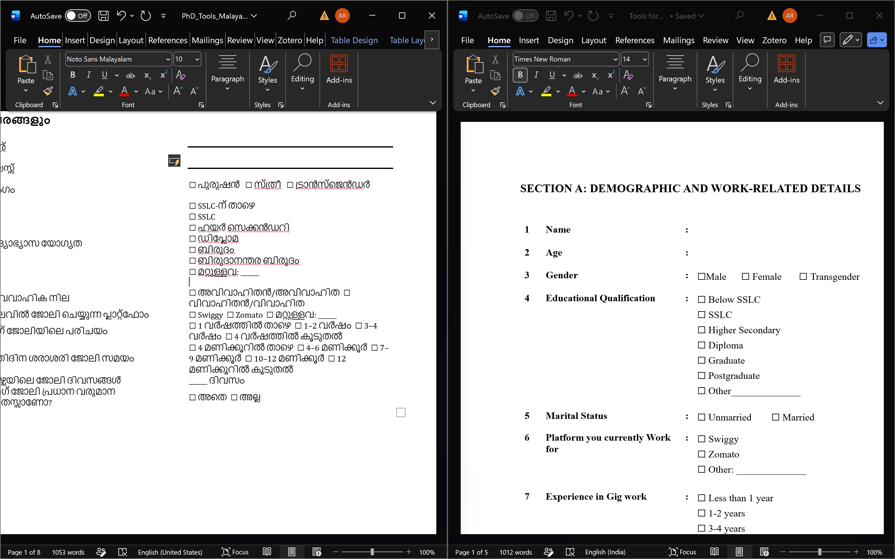
Lengthen the fill-in blank after മറ്റുള്ളവ (Other) in row 4 with extra underscores, matching the English version's blank.
key("Left")
key("minus")
key("BackSpace")
type("____")
key("shift+underscore")
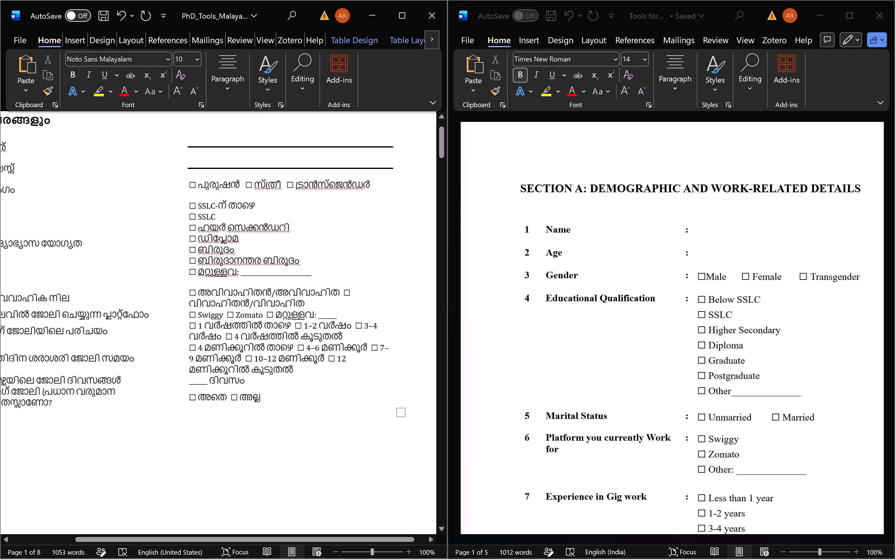
Put the Married option in row 5 on its own line without a leading space, and add an empty line below it.
left_click(340, 295)
key("Right")
key("Return")
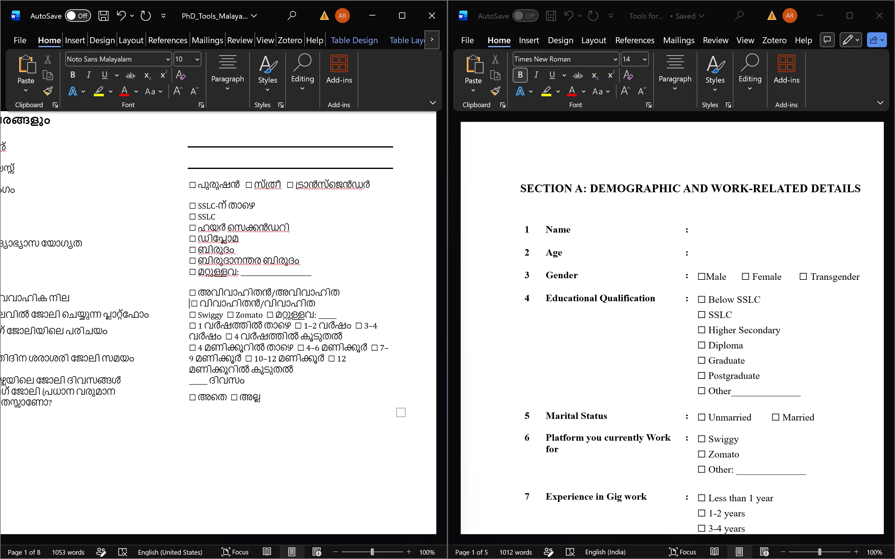
key("Delete")
key("Right")
key("Right")
key("Right")
key("Right")
key("Right")
key("Right")
key("Right")
key("Right")
key("Right")
key("Right")
key("Right")
key("Right")
key("Right")
key("Right")
key("Right")
key("Right")
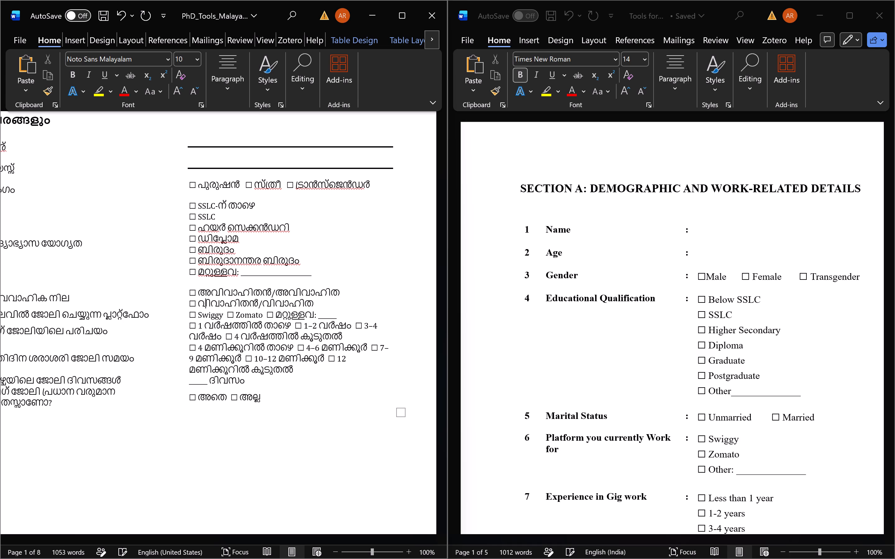
key("Left")
key("Left")
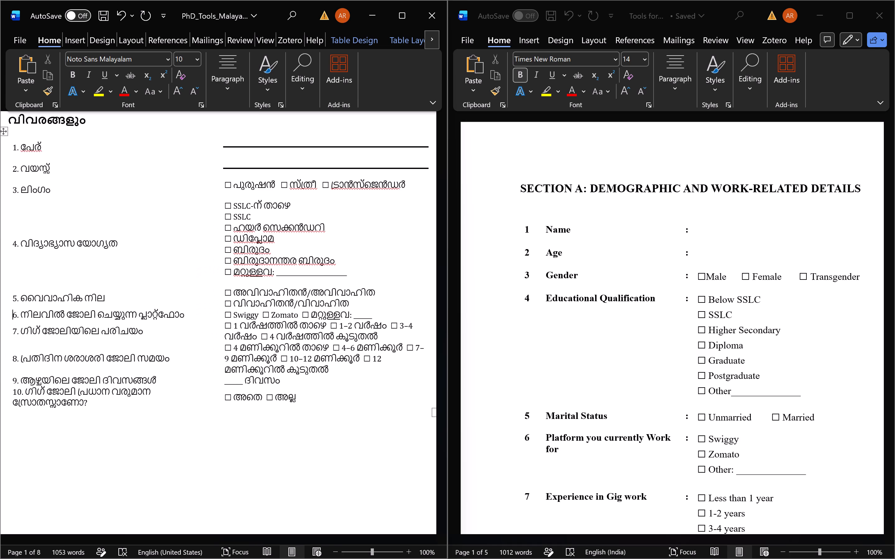
key("Left")
key("Left")
key("Return")
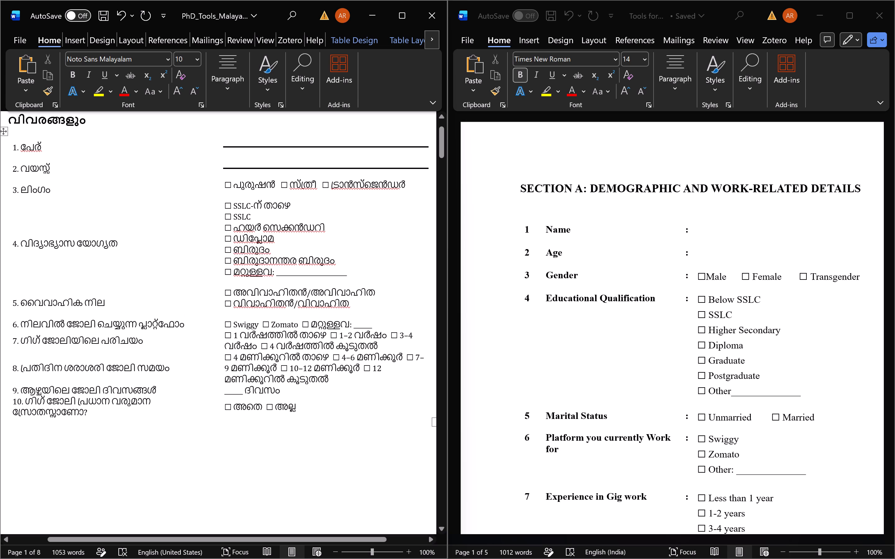
Put the Swiggy, Zomato and മറ്റുള്ളവ (Other) platform options in row 6 of the Malayalam table on separate lines.
left_click(263, 328)
key("Return")
key("Right")
key("Right")
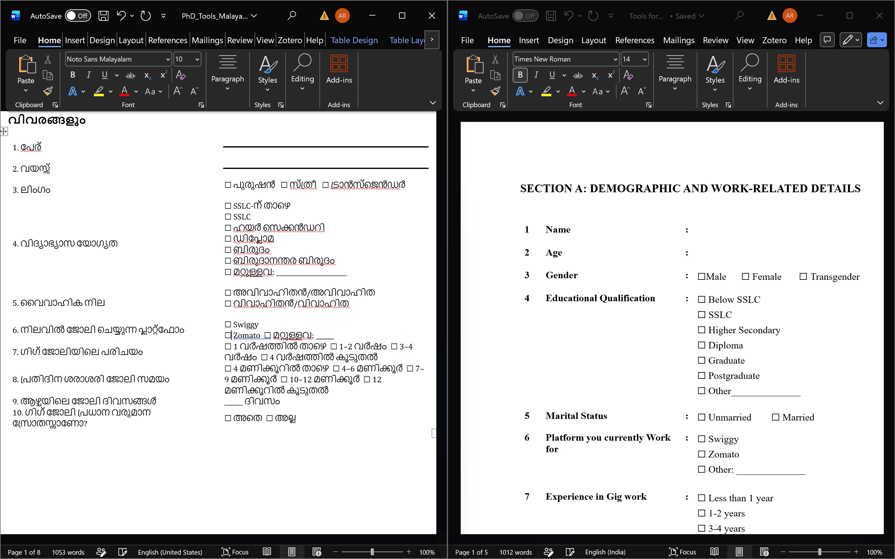
key("Right")
key("Right")
key("Right")
key("Right")
key("Right")
key("Right")
key("Right")
key("Right")
key("Return")
Lengthen the fill-in blank after മറ്റുള്ളവ (Other) in row 6 with extra underscores and add an empty line below it.
key("Right")
key("Right")
key("Right")
key("Right")
key("Right")
key("Right")
key("Right")
key("Right")
key("Right")
key("Right")
key("Right")
key("Right")
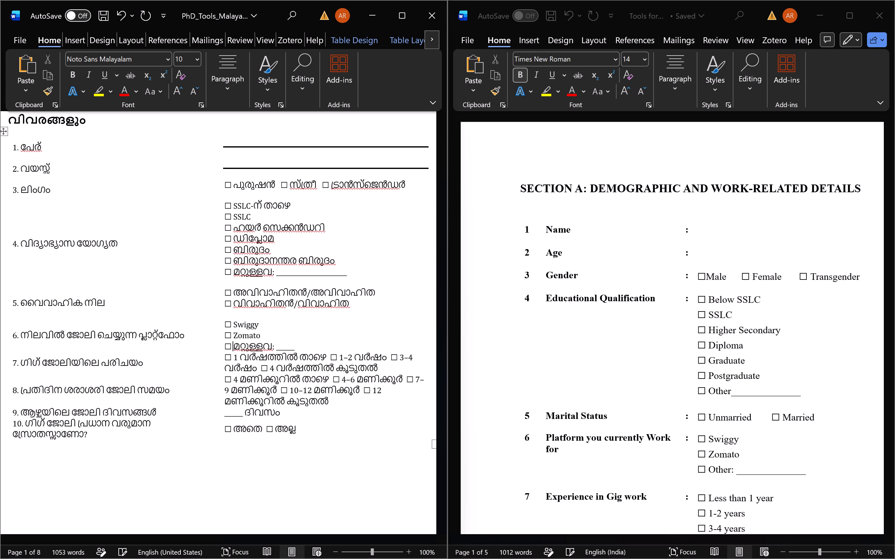
key("Right")
key("Right")
type("___")
key("shift+underscore")
key("shift+underscore")
key("shift+underscore")
key("shift+underscore")
key("shift+underscore")
key("shift+underscore")
key("shift+underscore")
key("shift+underscore")
key("shift+underscore")
key("shift+underscore")
key("shift+underscore")
key("shift+underscore")
key("Return")
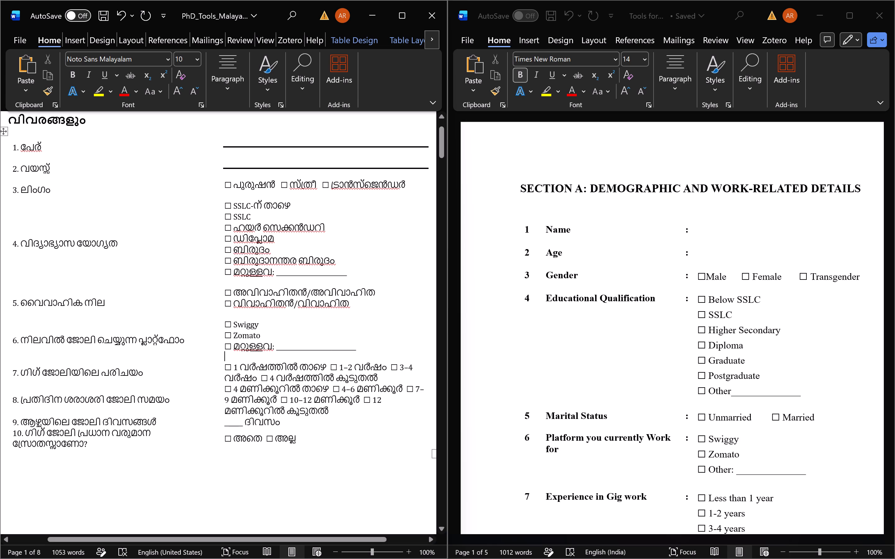
Put the four gig work experience options in row 7 of the Malayalam table on separate lines.
left_click(329, 367)
key("Return")
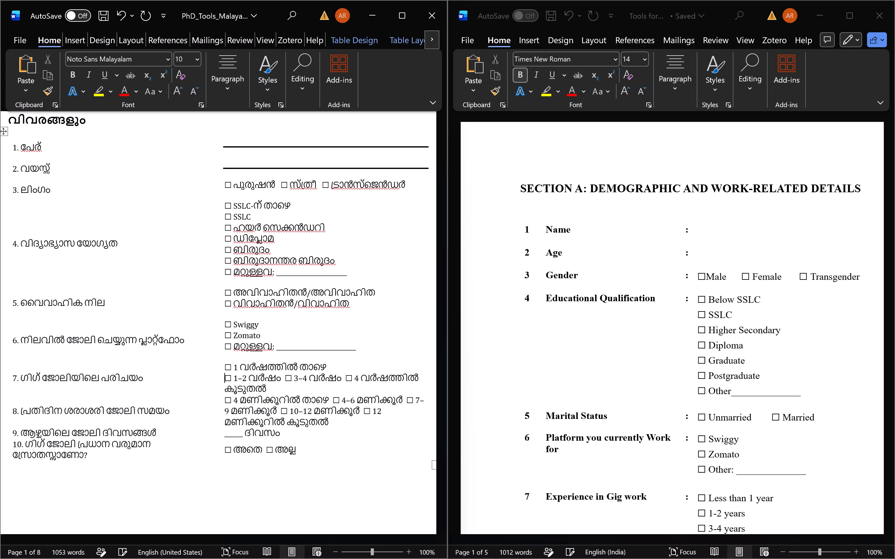
key("Right")
key("Right")
key("Right")
key("Right")
key("Right")
key("Right")
key("Right")
key("Right")
key("Right")
key("Right")
key("Right")
key("Return")
key("Right")
key("Right")
key("Right")
key("Right")
key("Right")
key("Right")
key("Right")
key("Right")
key("Right")
key("Right")
key("Right")
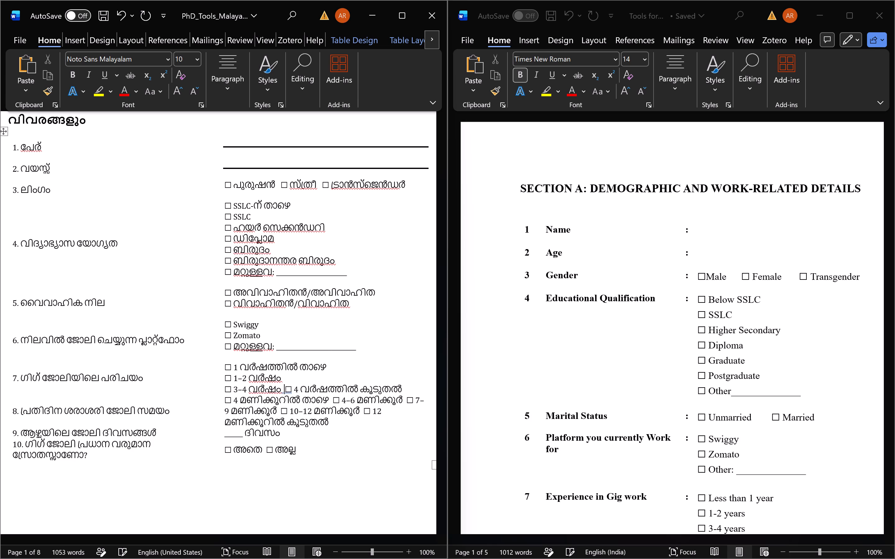
key("Return")
Add an empty line below the last experience option, 4 വർഷത്തിൽ കൂടുതൽ, in row 7.
key("Right")
key("Right")
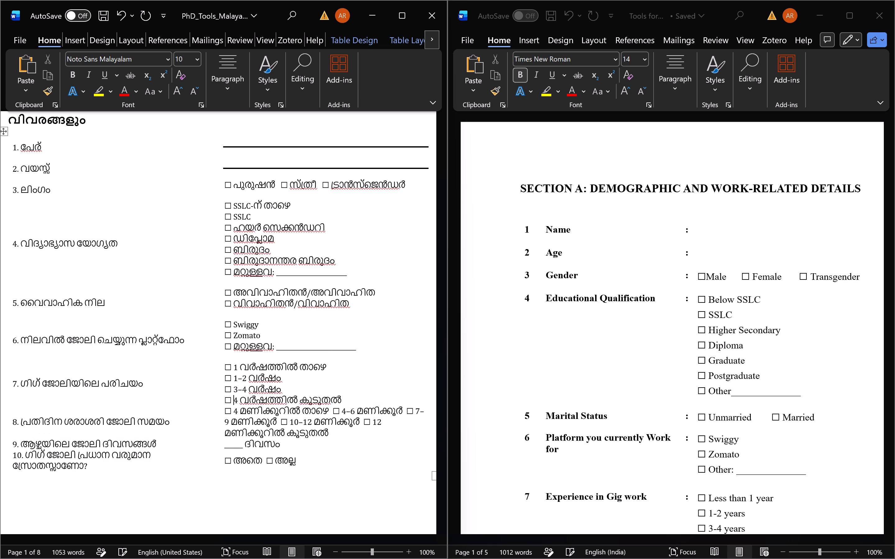
key("Right")
key("Right")
key("Right")
key("Right")
key("Right")
key("Right")
key("Right")
key("Right")
key("Right")
key("Right")
key("Right")
key("Right")
key("Right")
key("Right")
key("Left")
key("Left")
key("Return")
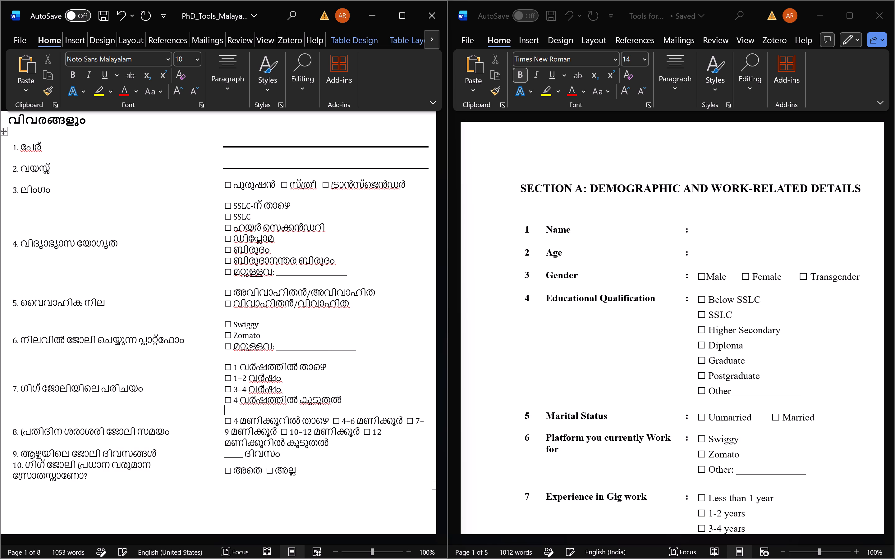
Add an empty line above the first working-hours option, 4 മണിക്കൂറിൽ താഴെ, in row 8.
key("Down")
key("Right")
key("Left")
key("Return")
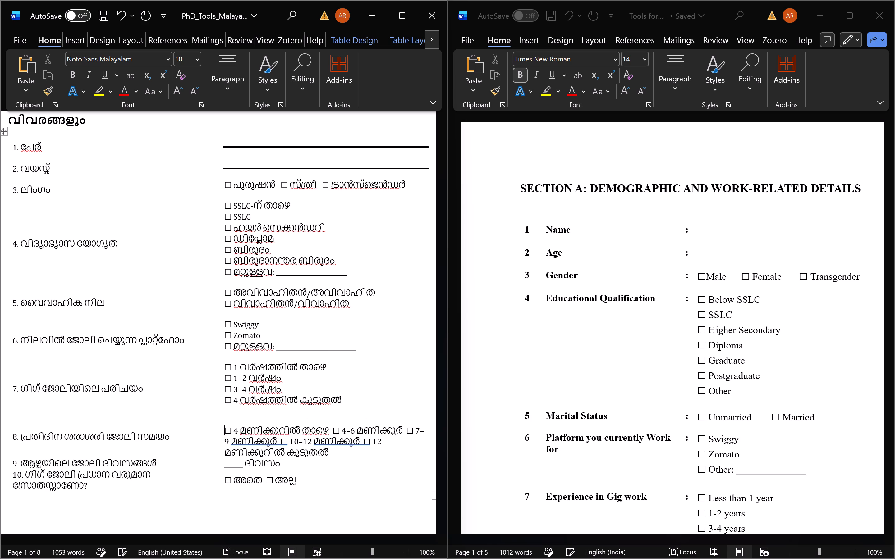
Apply All Borders to both cells of row 8 (daily working hours) in the Malayalam table.
left_click(170, 453)
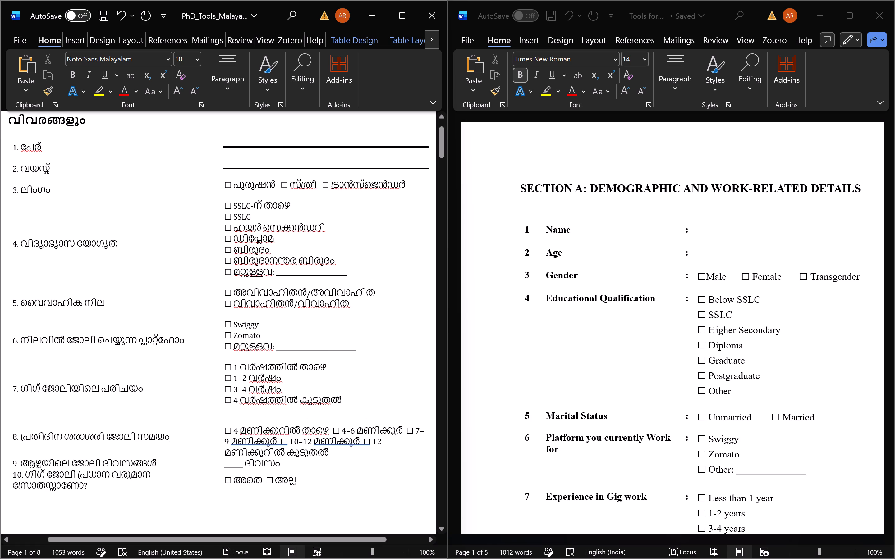
left_click_drag(19, 438, 318, 456)
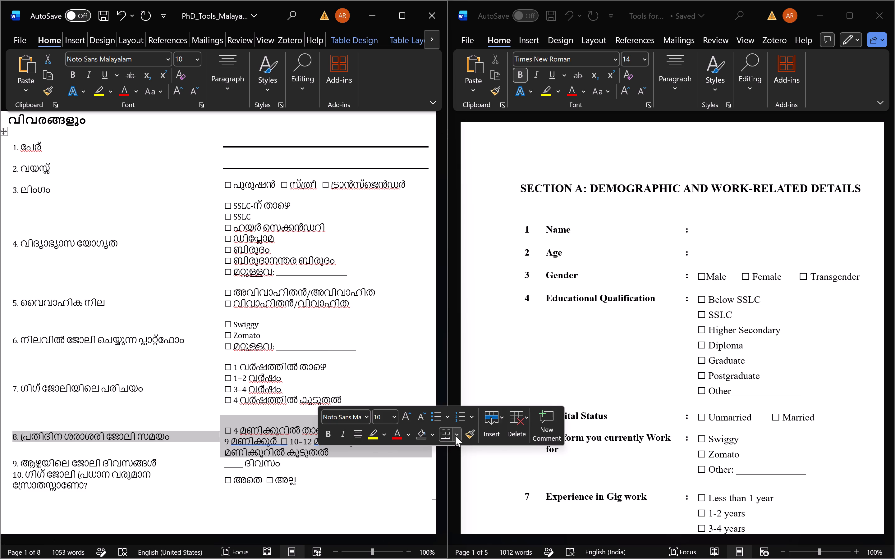
left_click(455, 435)
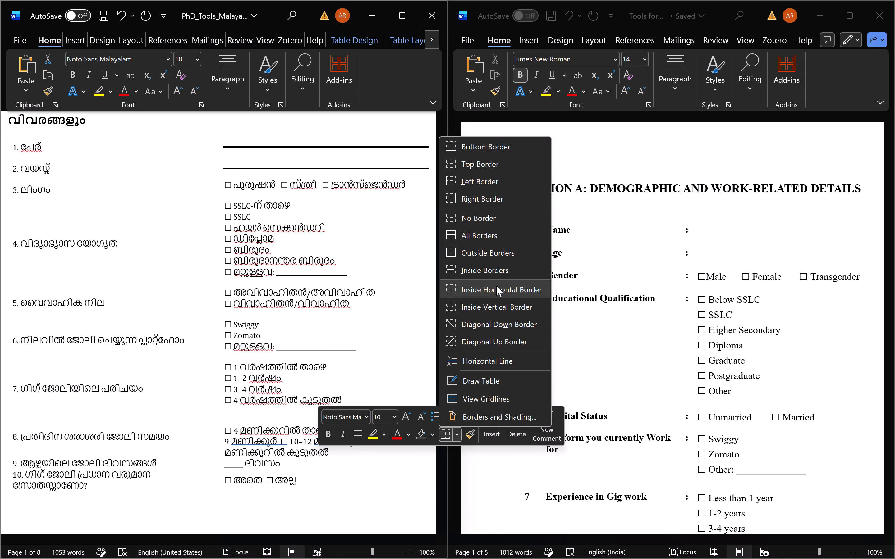
left_click(488, 240)
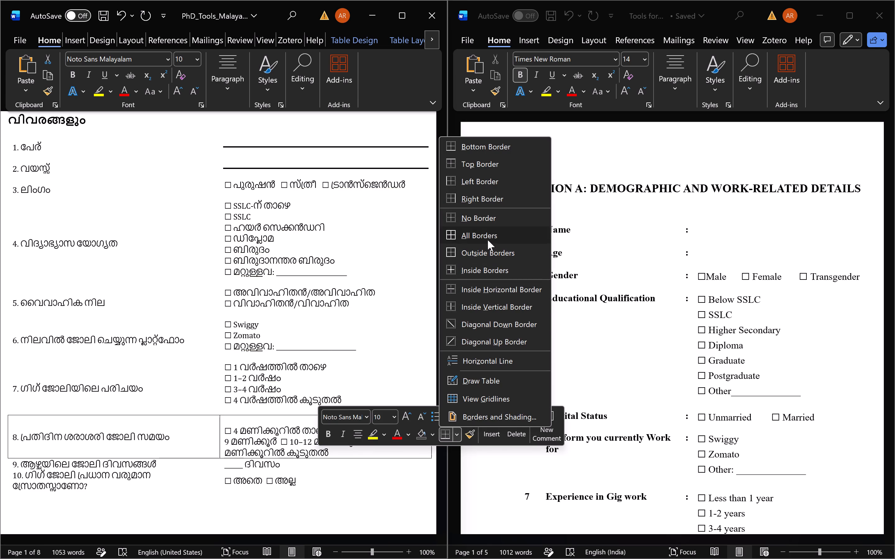
left_click(184, 507)
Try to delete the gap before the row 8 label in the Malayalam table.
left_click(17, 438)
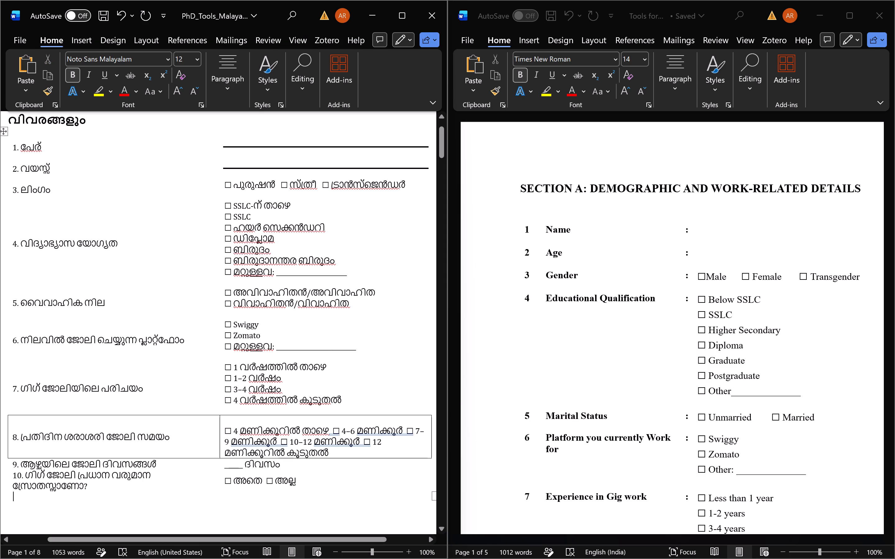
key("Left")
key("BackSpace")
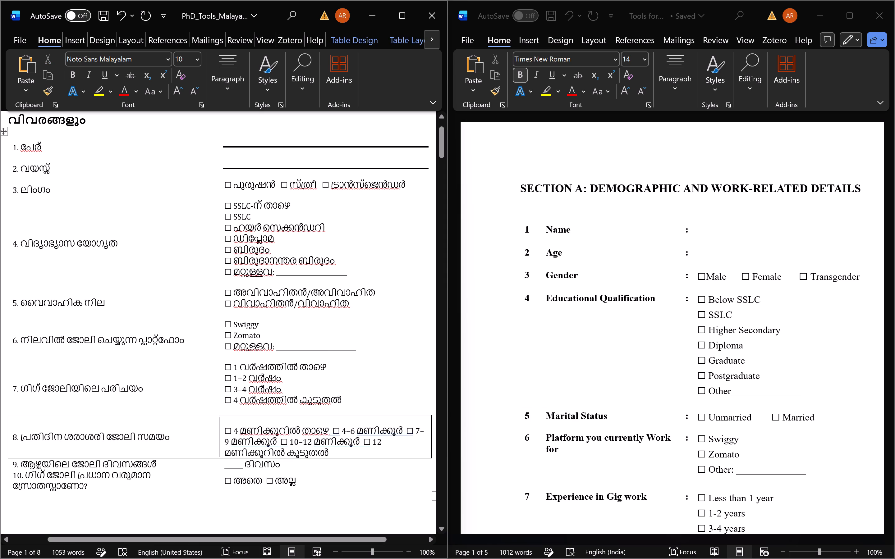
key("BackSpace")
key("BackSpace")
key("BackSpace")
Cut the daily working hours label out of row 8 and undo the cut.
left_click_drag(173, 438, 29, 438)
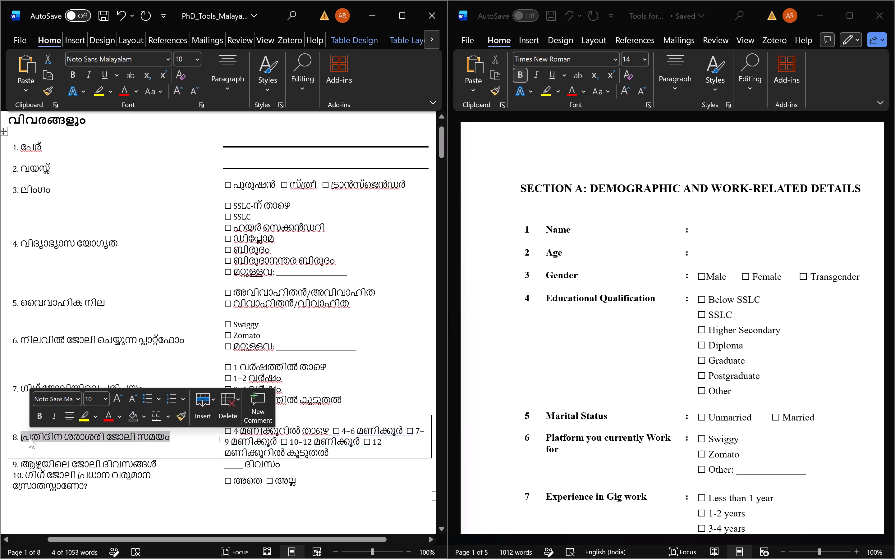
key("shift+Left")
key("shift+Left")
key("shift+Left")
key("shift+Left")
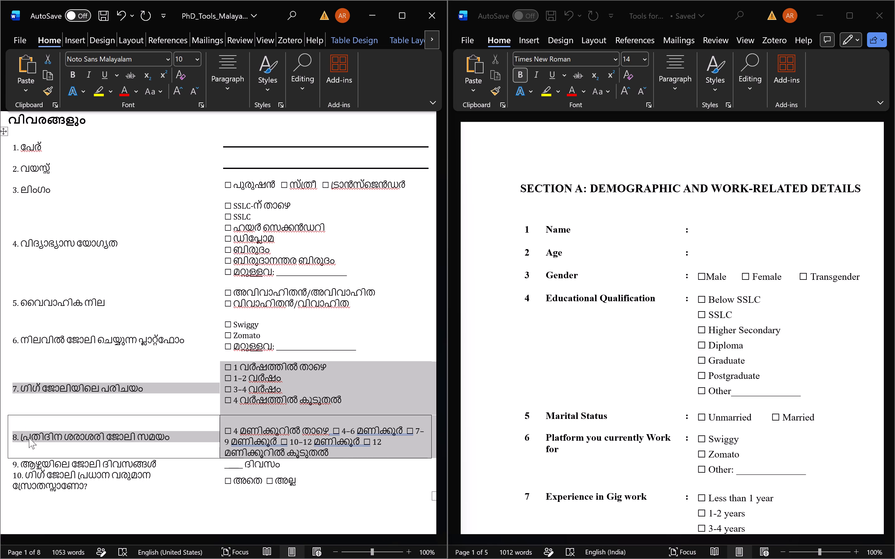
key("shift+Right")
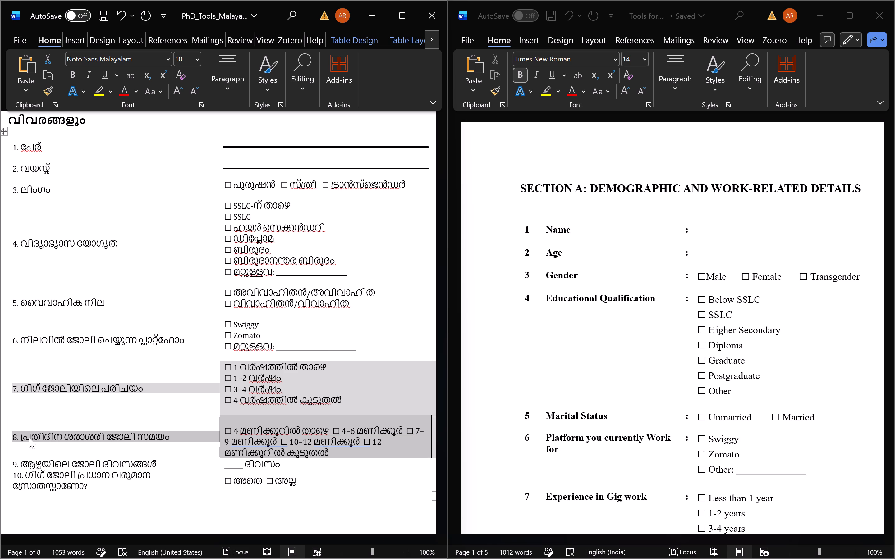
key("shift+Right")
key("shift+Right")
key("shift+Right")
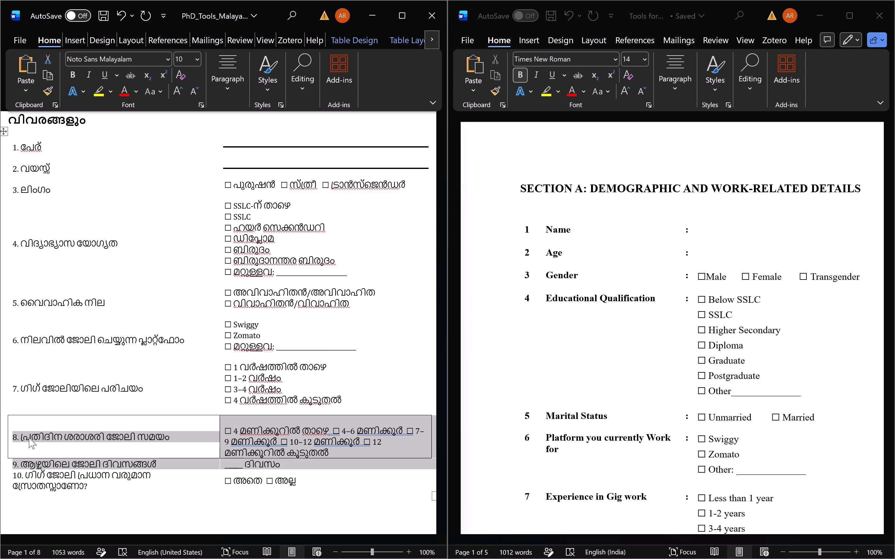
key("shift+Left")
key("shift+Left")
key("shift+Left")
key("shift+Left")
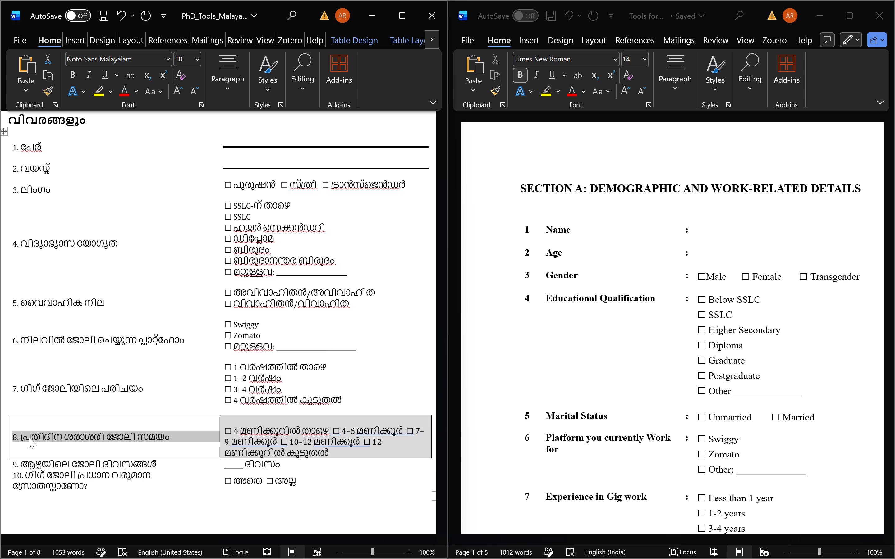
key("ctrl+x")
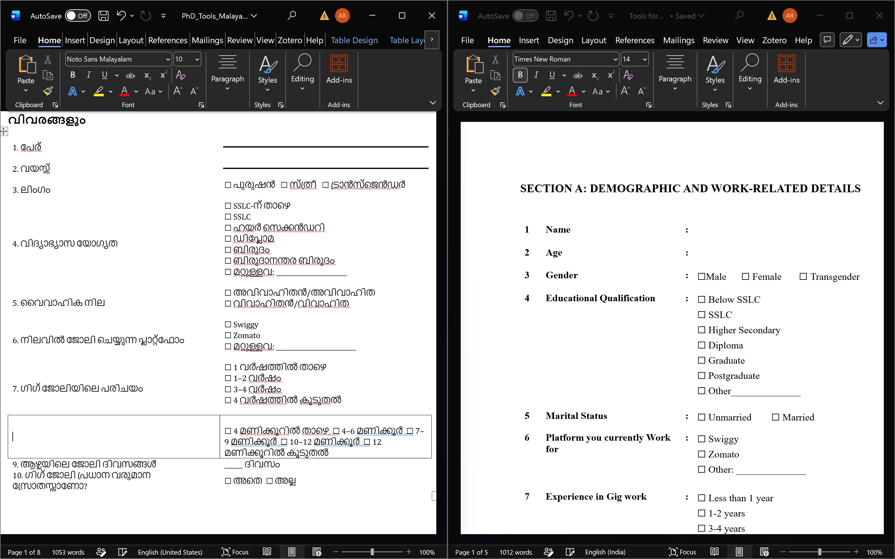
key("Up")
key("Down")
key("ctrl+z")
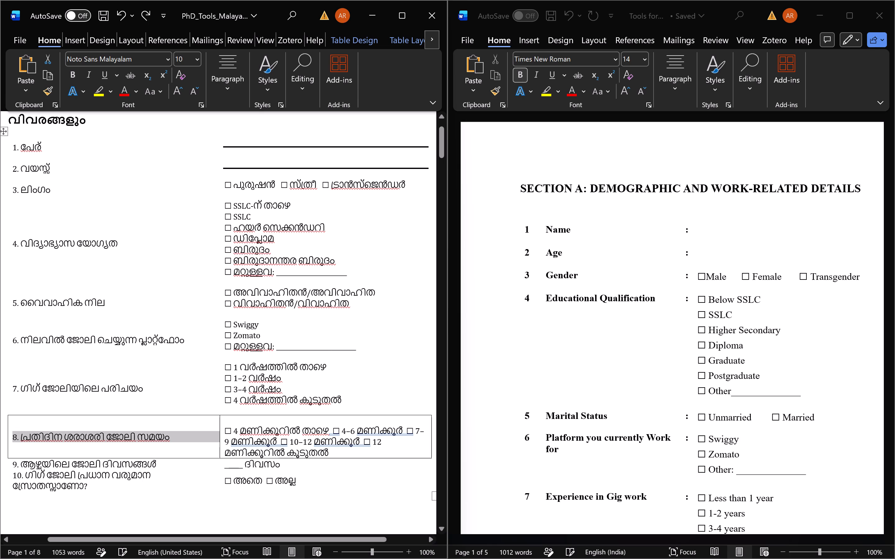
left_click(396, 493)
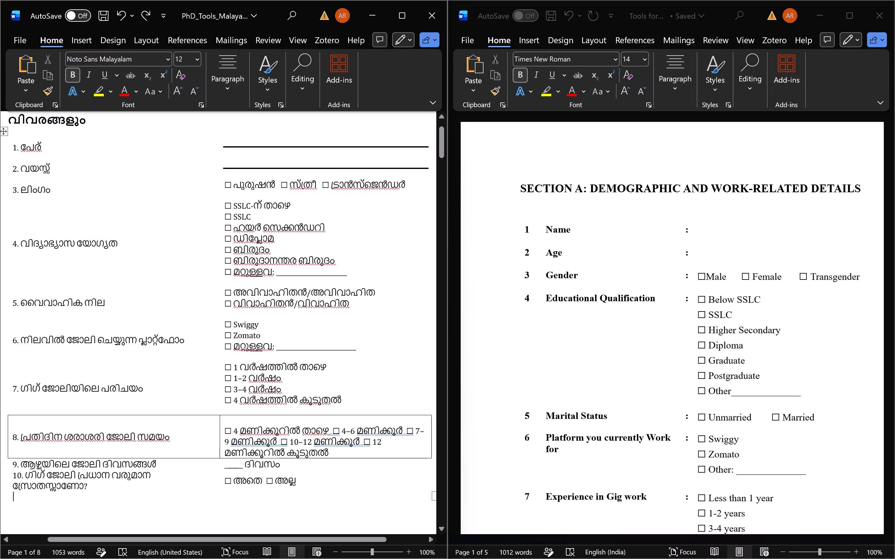
Move the 4–6 മണിക്കൂർ option in row 8 of the Malayalam table onto its own line.
left_click(330, 430)
key("Right")
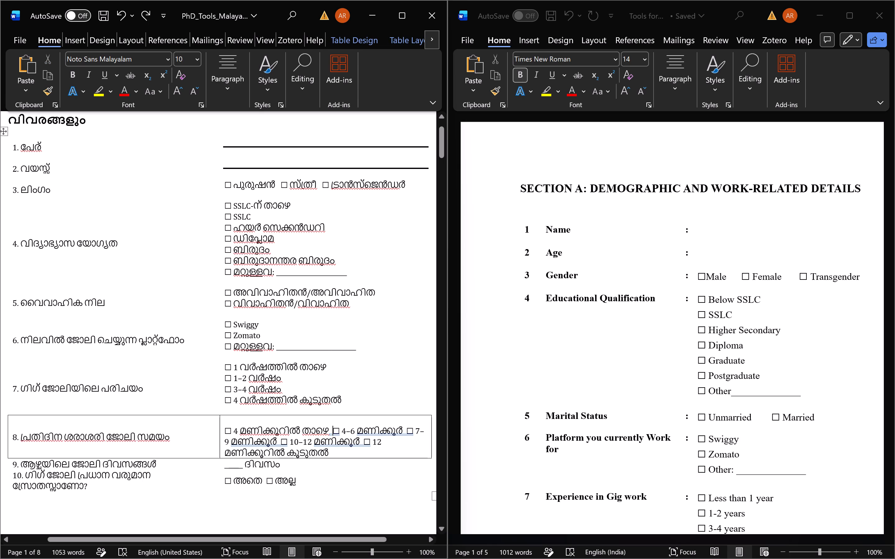
key("Return")
Move the 7–9 മണിക്കൂർ option in row 8, together with its checkbox, onto its own line.
key("Right")
key("Right")
key("Right")
key("Right")
key("Right")
key("Right")
key("Right")
key("Right")
key("Right")
key("Right")
key("Right")
key("Right")
key("Right")
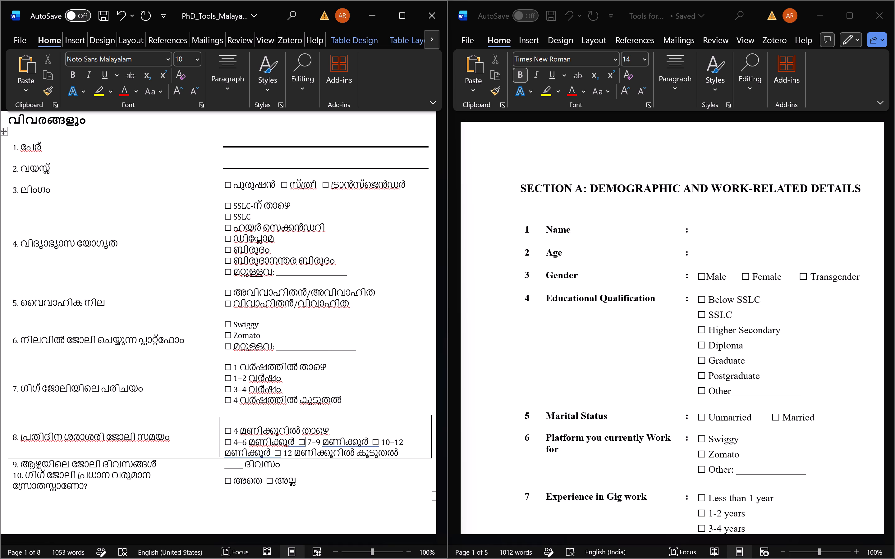
key("Left")
key("Return")
Move the 10–12 മണിക്കൂർ option in row 8, together with its checkbox, onto its own line.
key("Right")
key("Right")
key("Right")
key("Right")
key("Right")
key("Right")
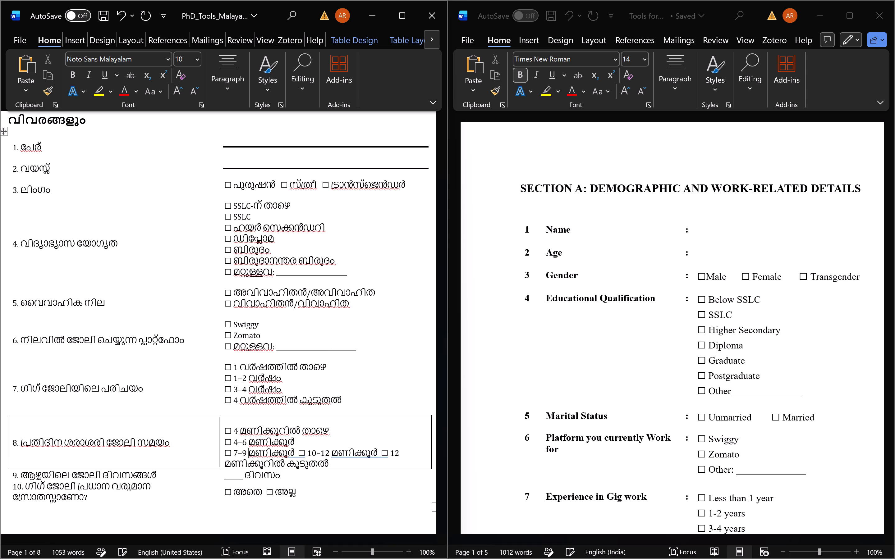
key("Right")
key("Right")
key("Right")
key("Right")
key("Right")
key("Right")
key("Right")
key("Left")
key("Return")
Move the last working-hours option in row 8, 12 മണിക്കൂറിൽ കൂടുതൽ, onto its own line.
key("Right")
key("Right")
key("Right")
key("Right")
key("Right")
key("Right")
key("Right")
key("Right")
key("Right")
key("Right")
key("Right")
key("Right")
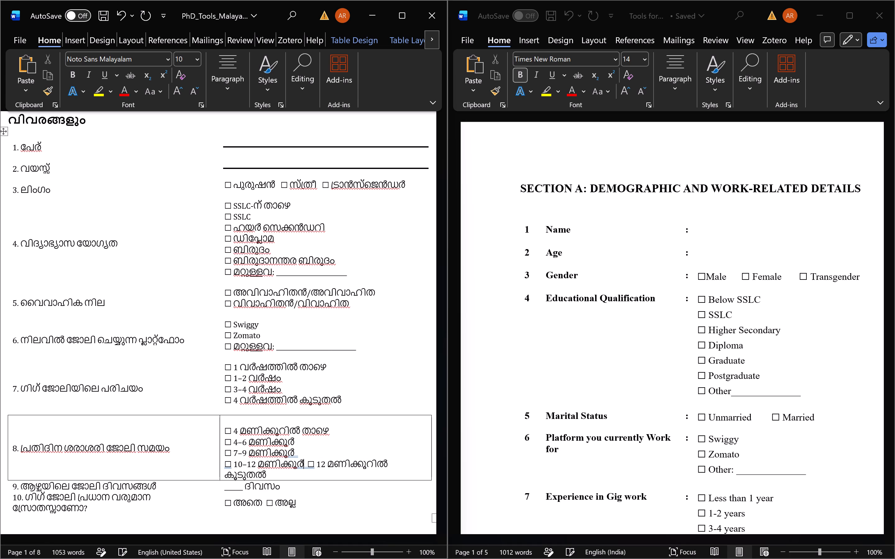
key("Right")
key("Right")
key("Return")
key("Right")
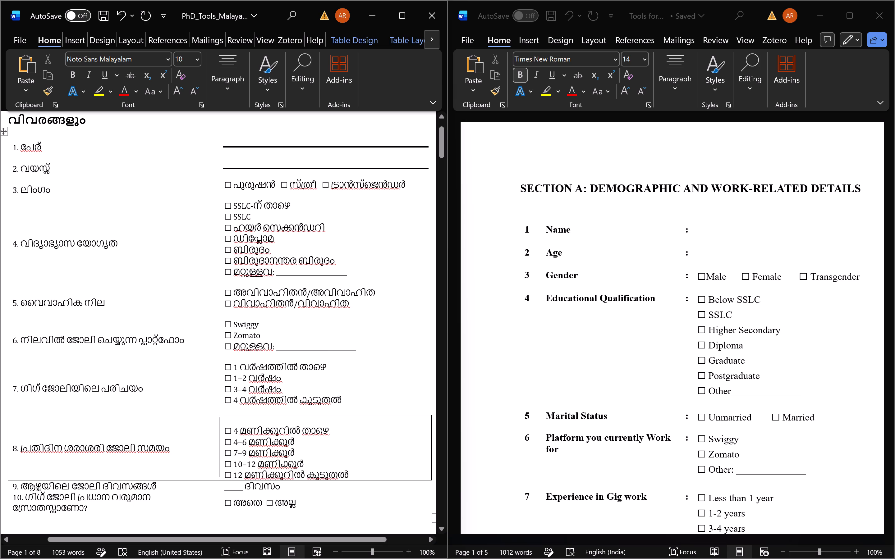
Apply No Border to both cells of row 8 (daily working hours) in the Malayalam table.
left_click_drag(12, 448, 314, 442)
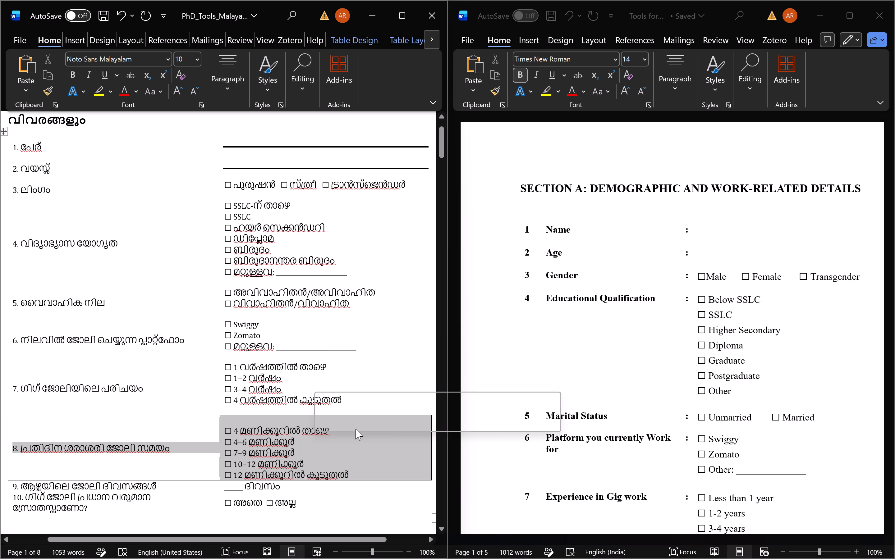
left_click(454, 422)
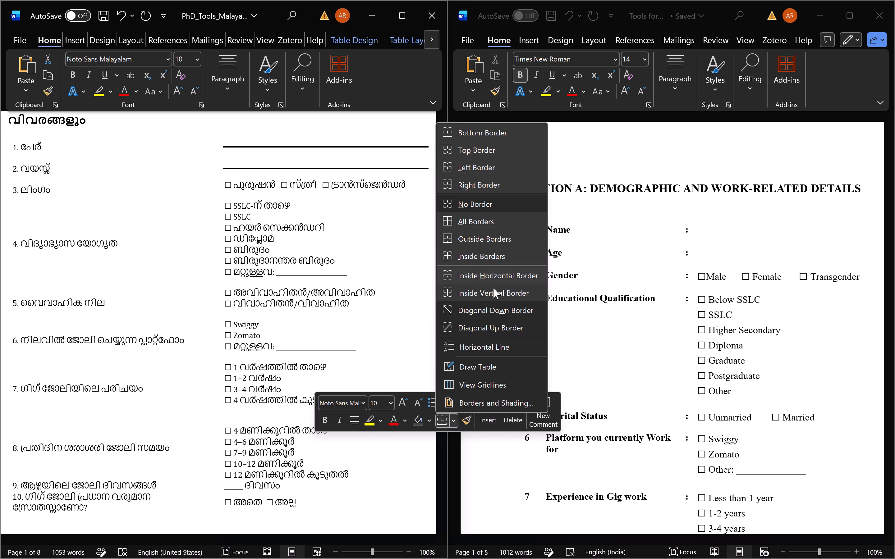
left_click(484, 204)
left_click(173, 390)
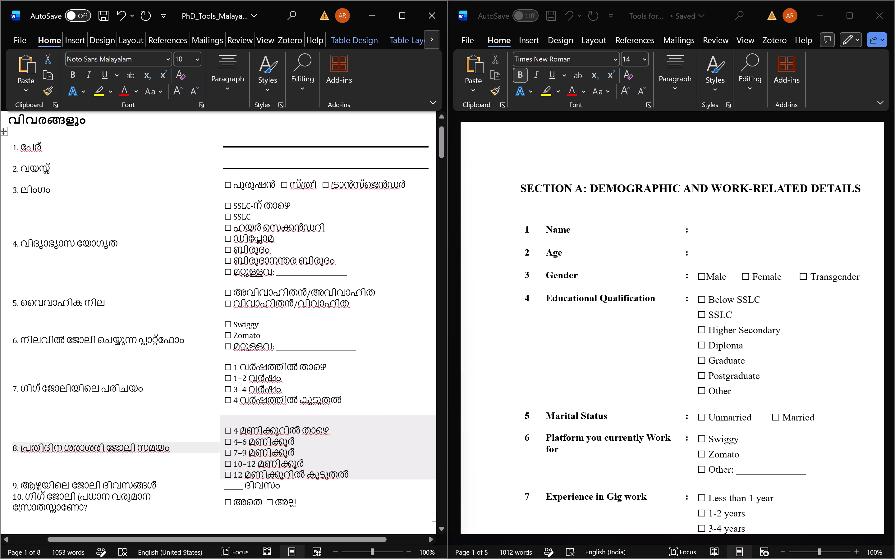
Add an empty line below the last working-hours option, 12 മണിക്കൂറിൽ കൂടുതൽ, in row 8.
scroll(173, 390, "down", 2)
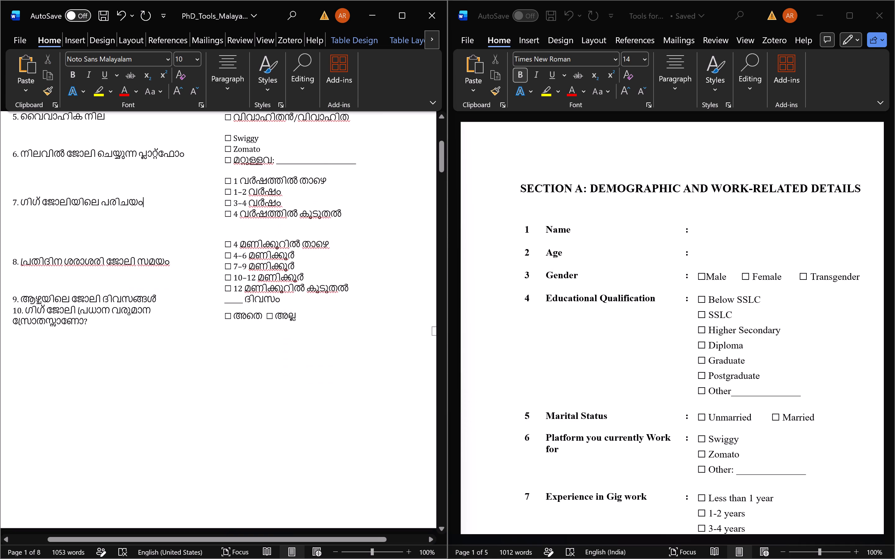
left_click(353, 287)
key("Return")
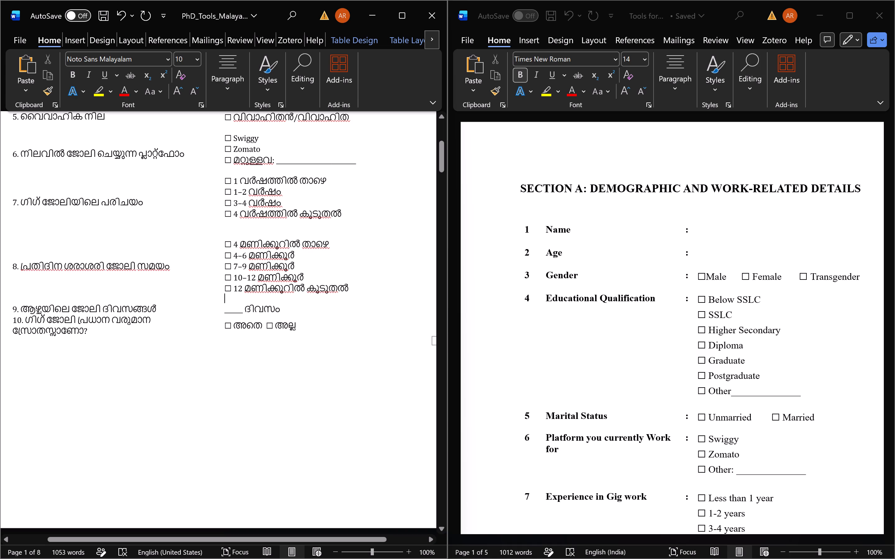
Add four empty lines below the row 8 label, പ്രതിദിന ശരാശരി ജോലി സമയം, to raise it towards the first option.
left_click(196, 266)
key("Return")
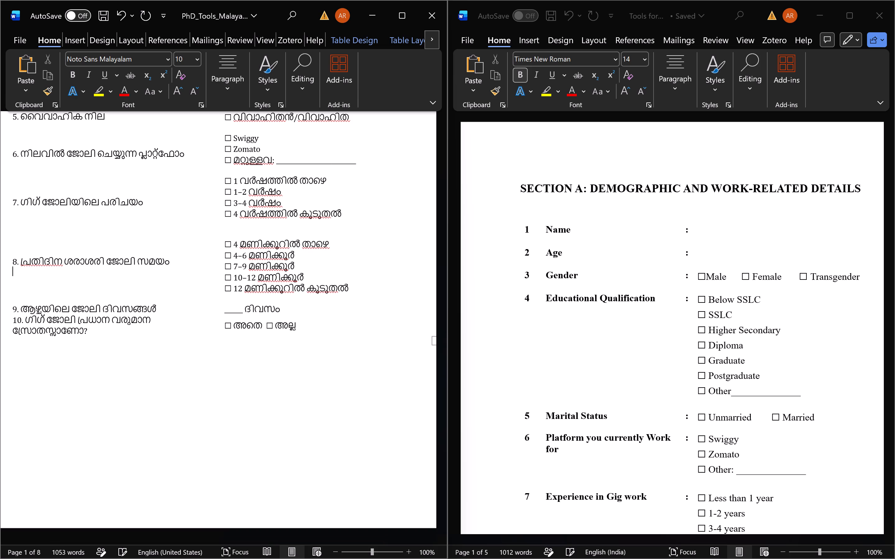
key("Return")
key("Return")
key("Return")
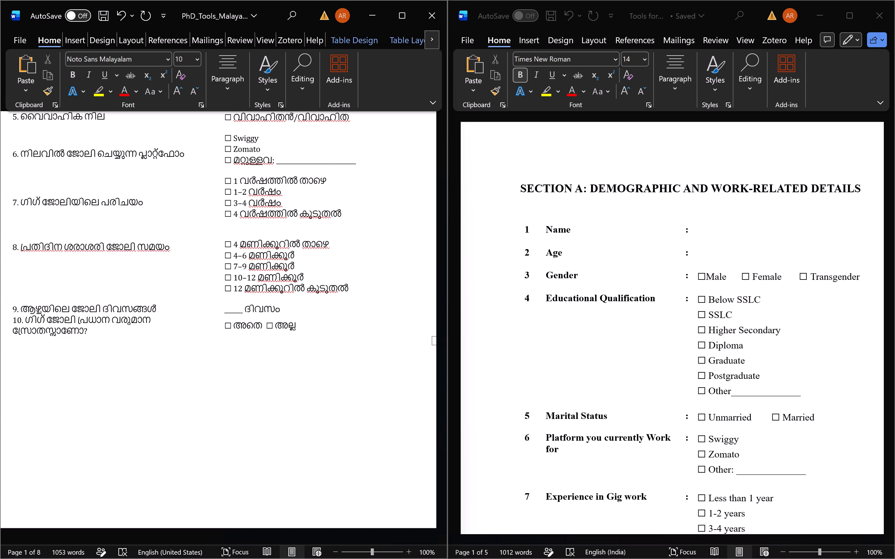
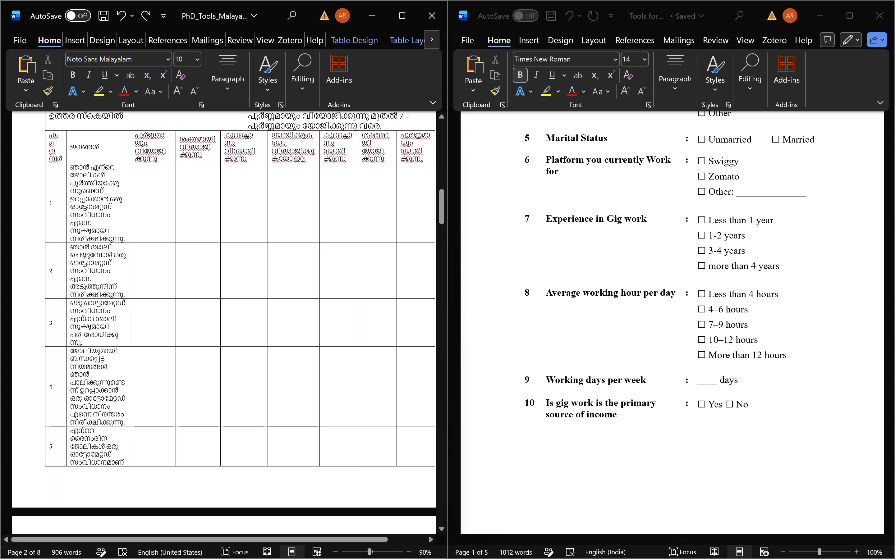
Look through the Section B algorithmic management item table in the Malayalam document, from the instrument details to item 20.
scroll(391, 315, "down", 1)
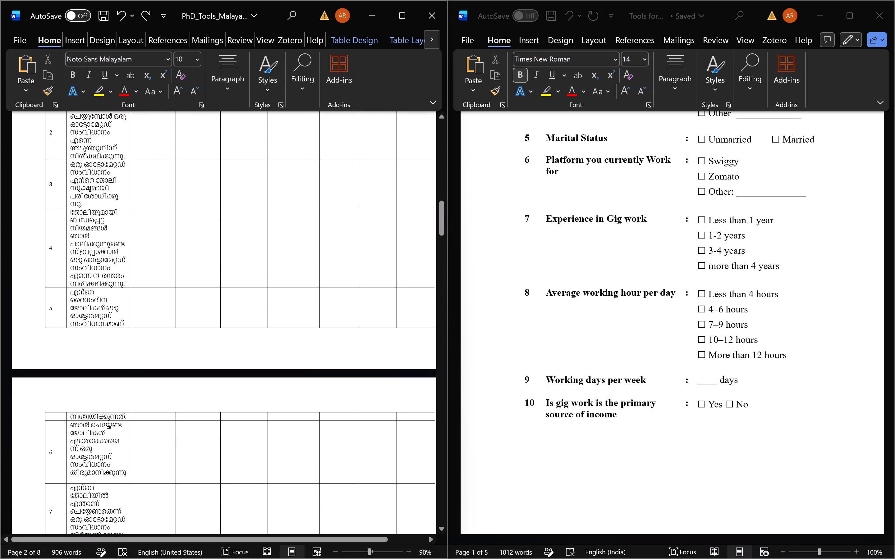
scroll(391, 315, "down", 11)
scroll(391, 315, "up", 1)
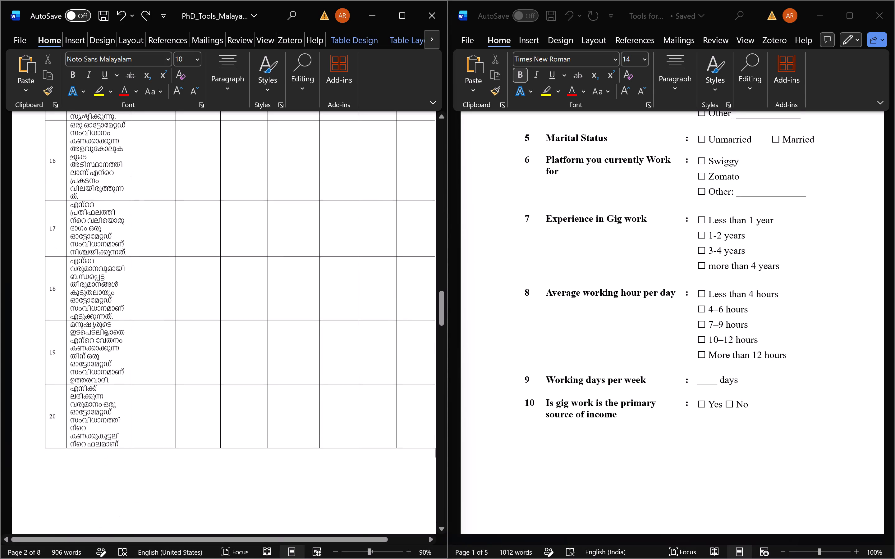
scroll(391, 315, "up", 3)
scroll(391, 315, "down", 4)
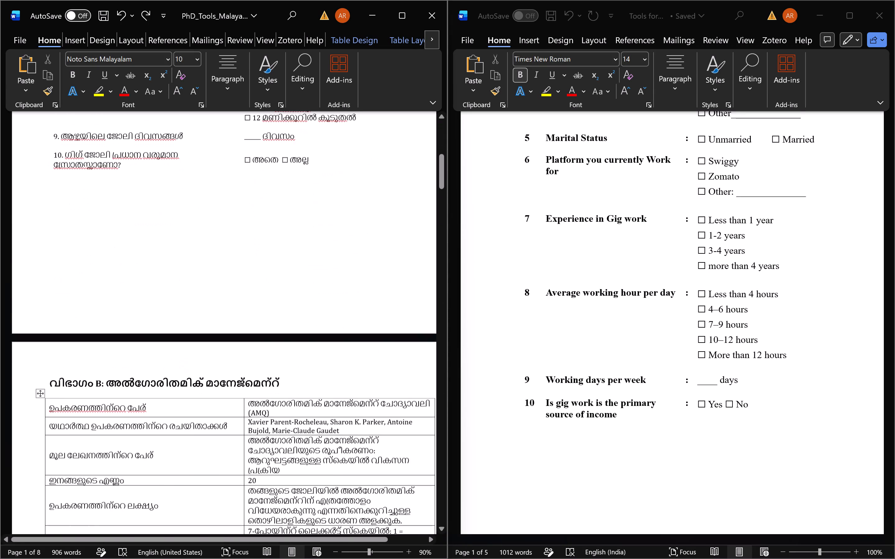
scroll(391, 315, "down", 4)
scroll(391, 315, "up", 1)
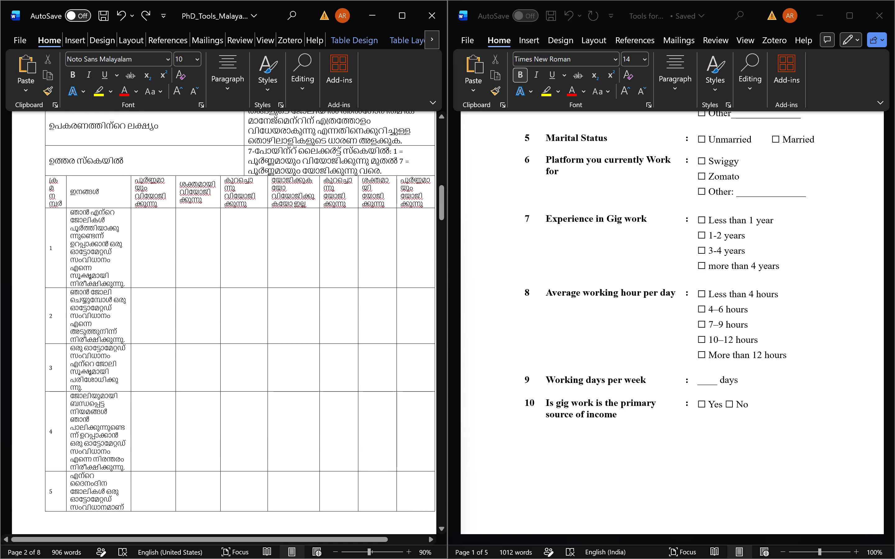
Select the first scale heading, പൂർണ്ണമായും വിയോജിക്കുന്നു, in the Section B item table and maximize the Malayalam document's window.
left_click_drag(137, 182, 174, 187)
left_click_drag(174, 187, 173, 204)
left_click(403, 18)
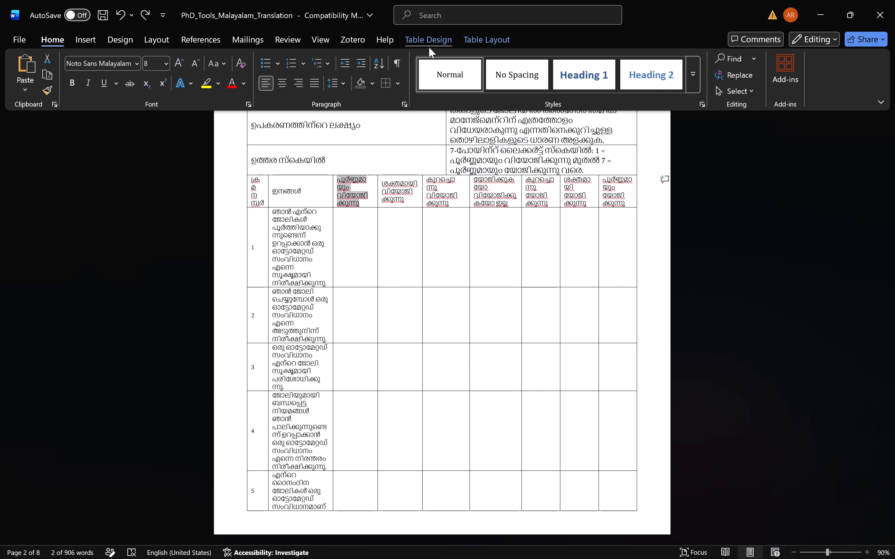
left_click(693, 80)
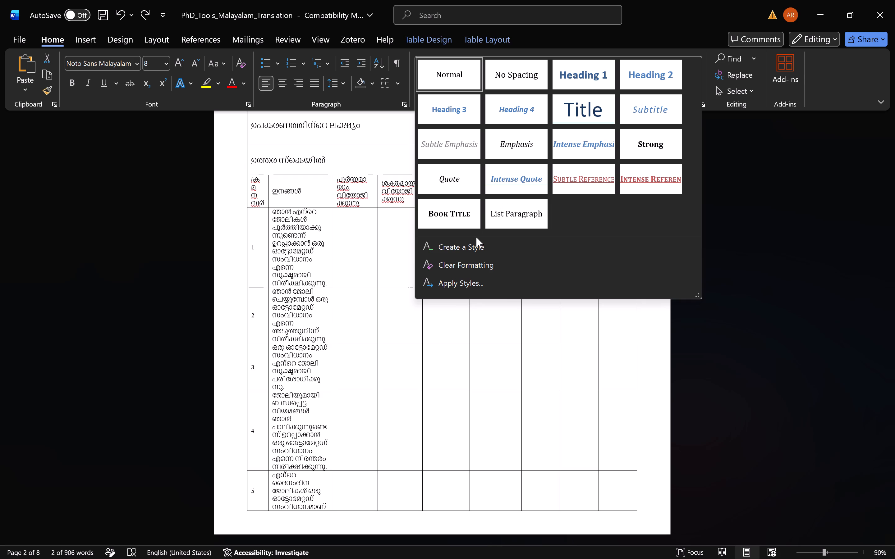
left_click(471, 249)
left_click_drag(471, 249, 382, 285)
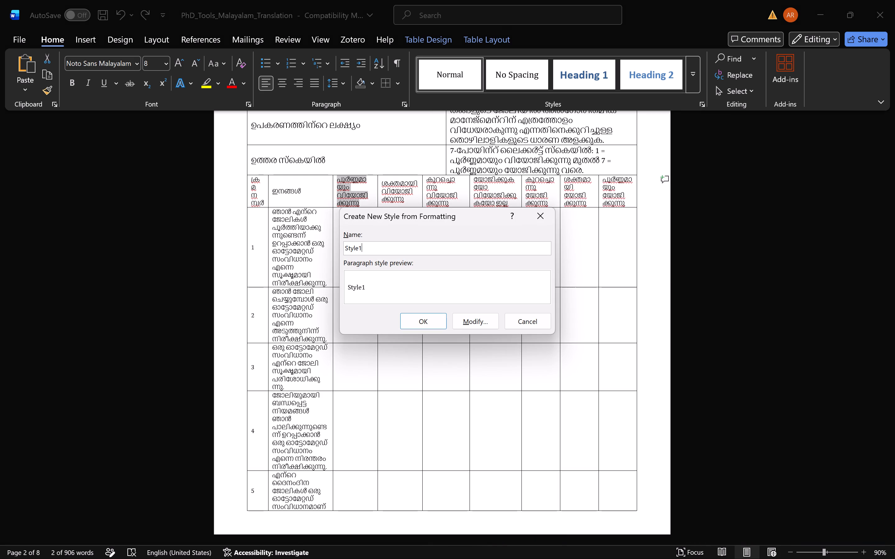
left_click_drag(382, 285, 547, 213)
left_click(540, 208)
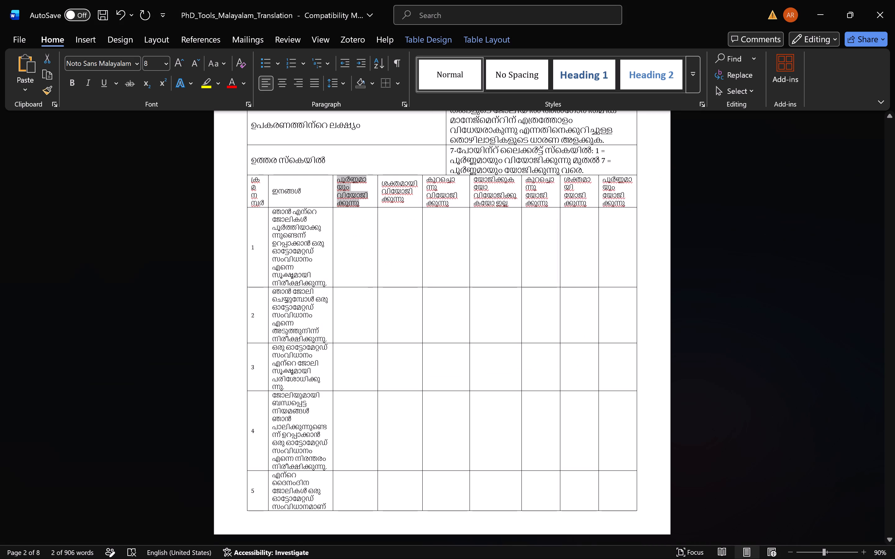
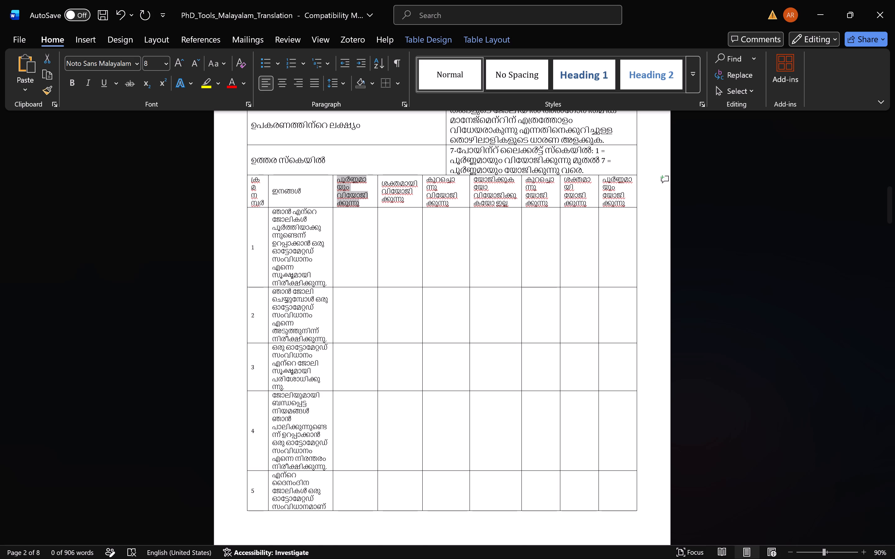
Add blank lines below the text in the instrument-name row's cells and the original-authors row's names cell of Section B's details table.
scroll(293, 370, "up", 2)
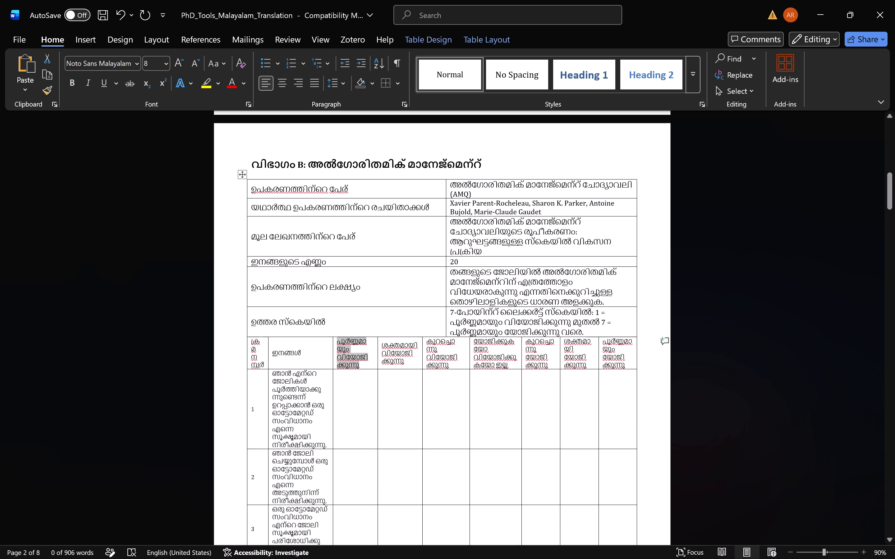
left_click(398, 192)
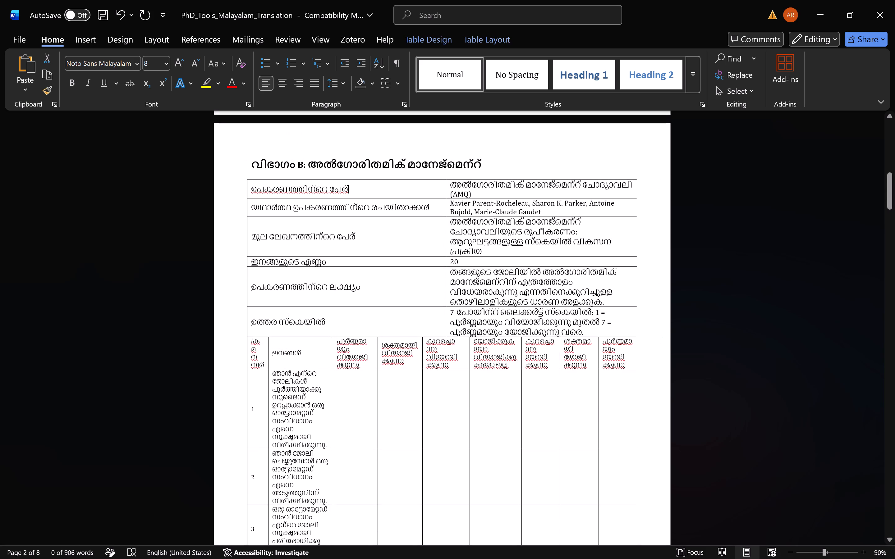
key("Return")
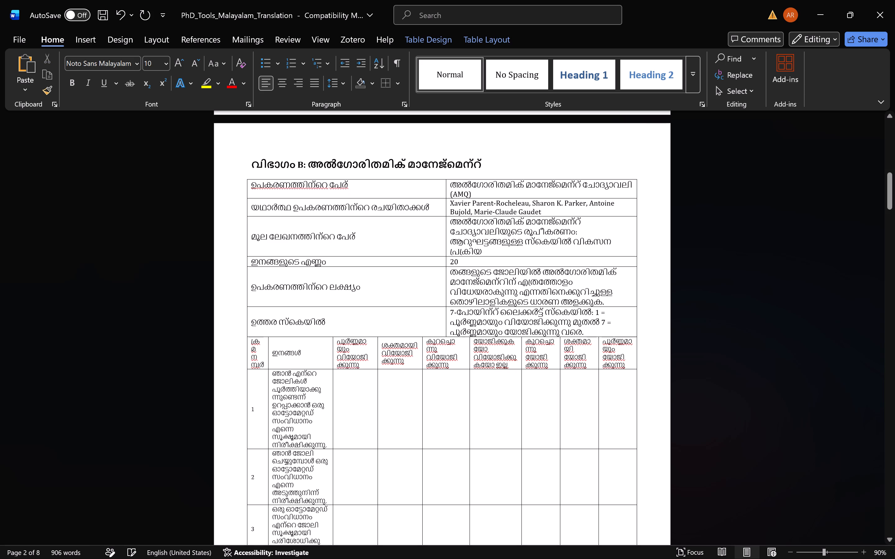
left_click(439, 211)
key("Return")
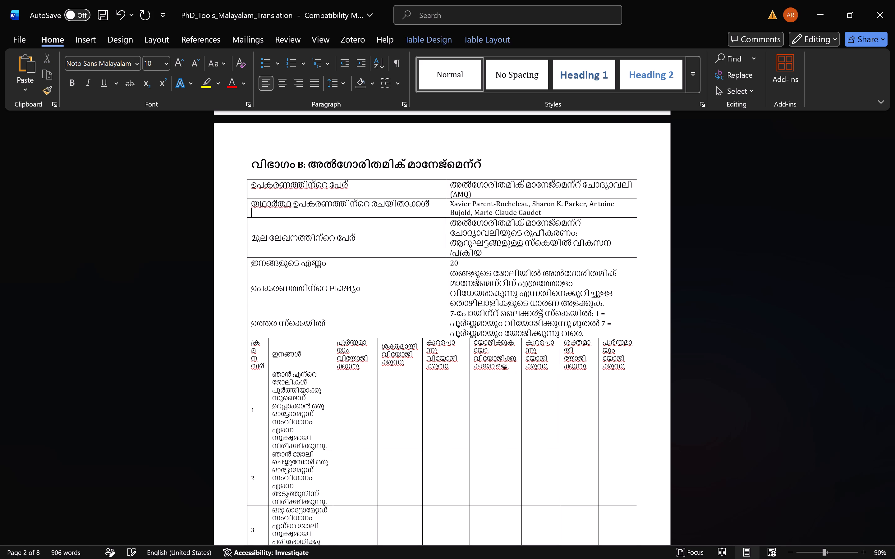
left_click(488, 196)
key("Return")
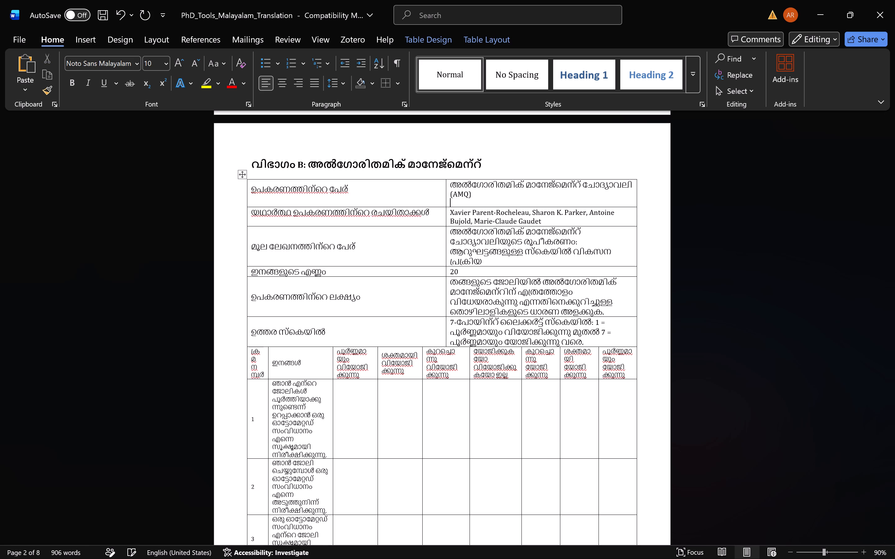
left_click(397, 195)
key("Return")
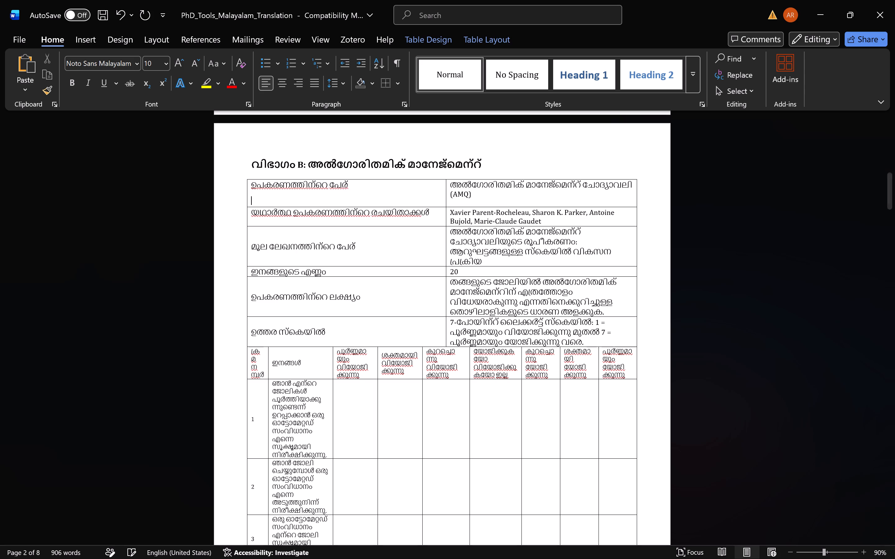
double_click(550, 222)
key("Return")
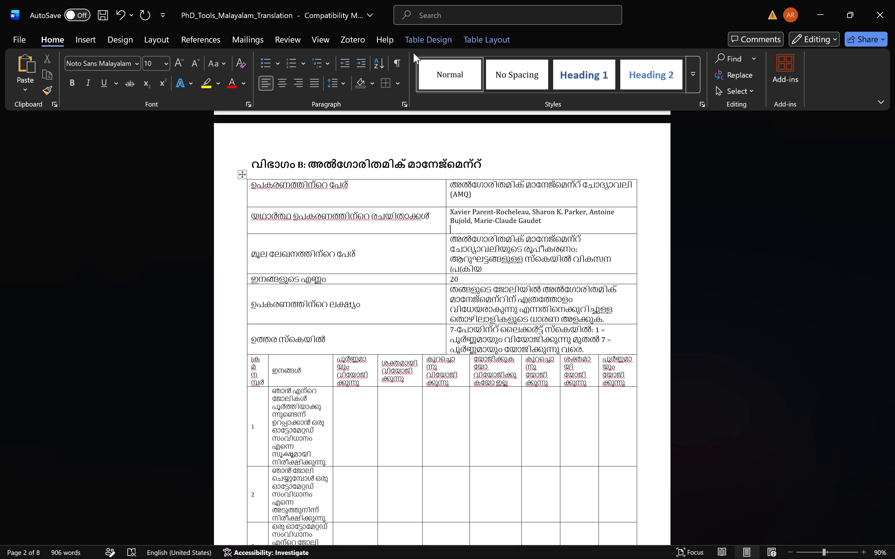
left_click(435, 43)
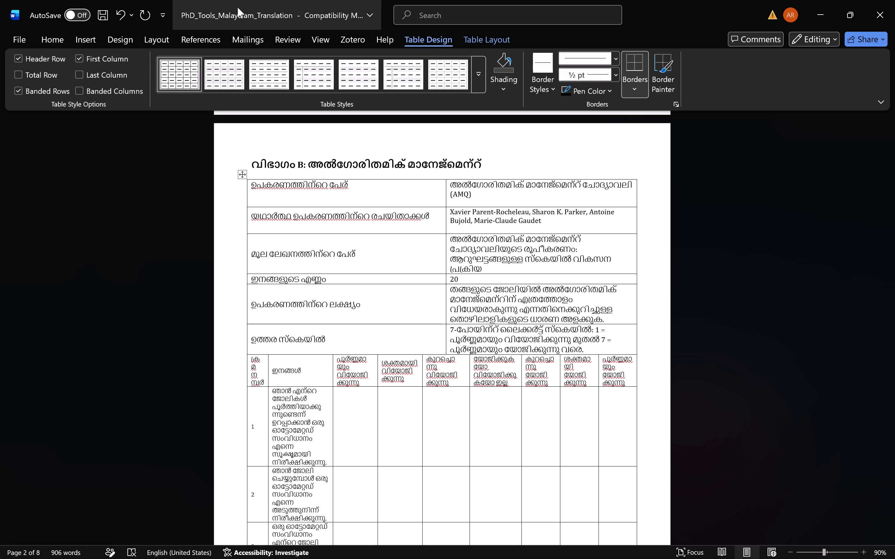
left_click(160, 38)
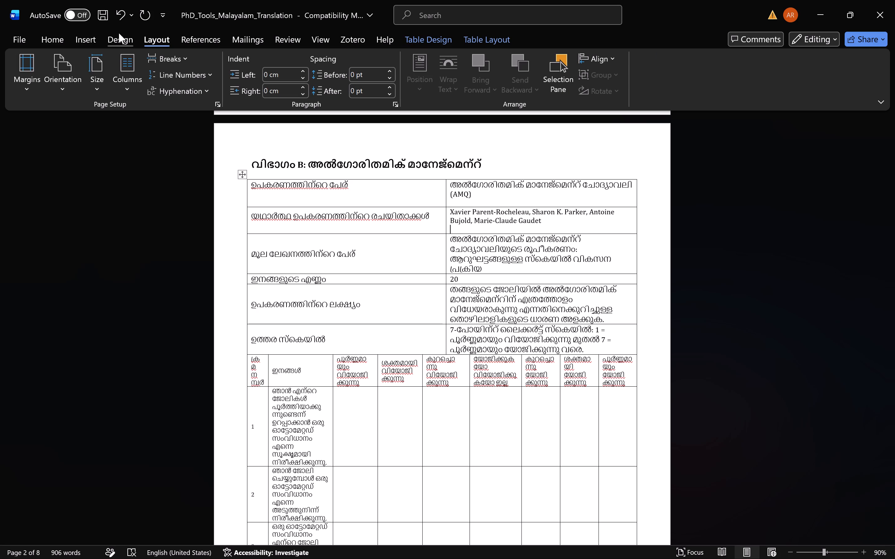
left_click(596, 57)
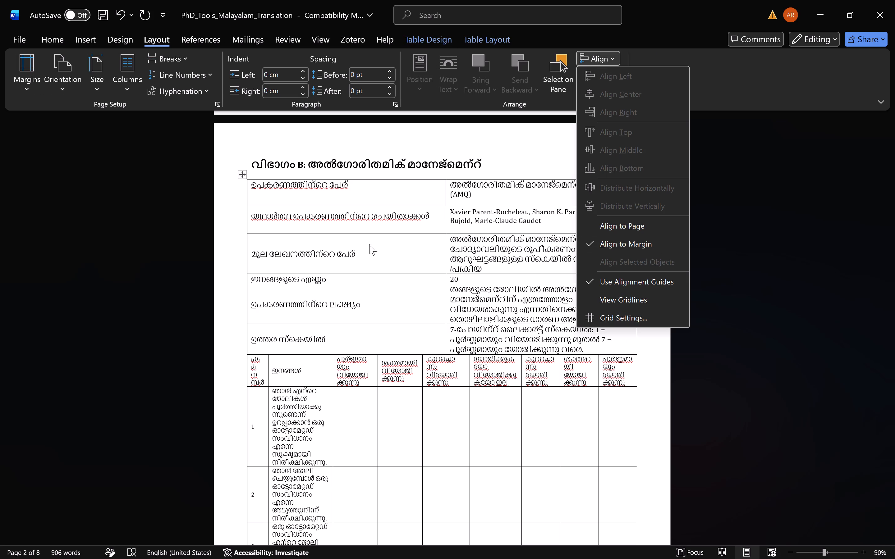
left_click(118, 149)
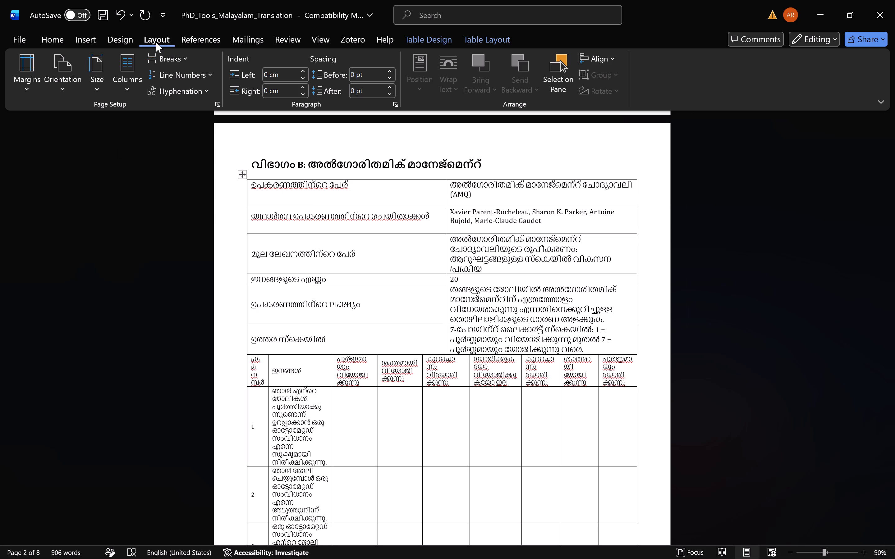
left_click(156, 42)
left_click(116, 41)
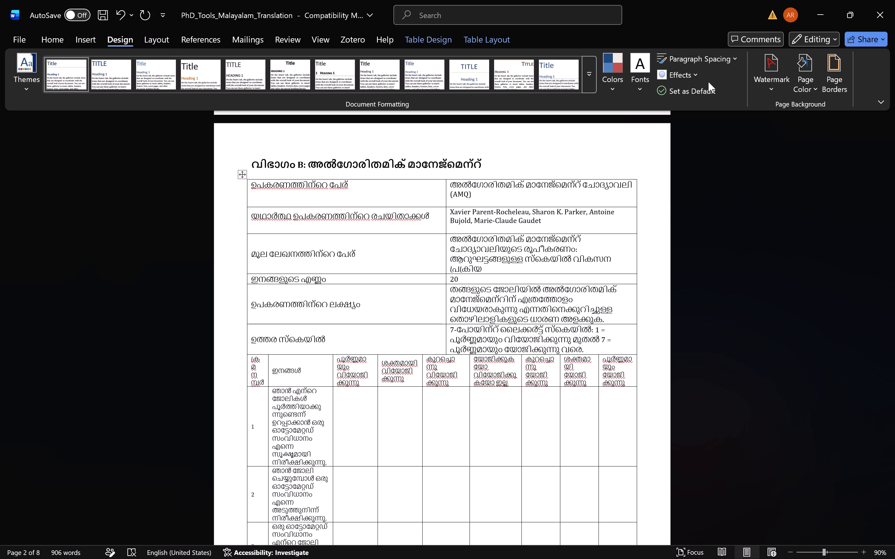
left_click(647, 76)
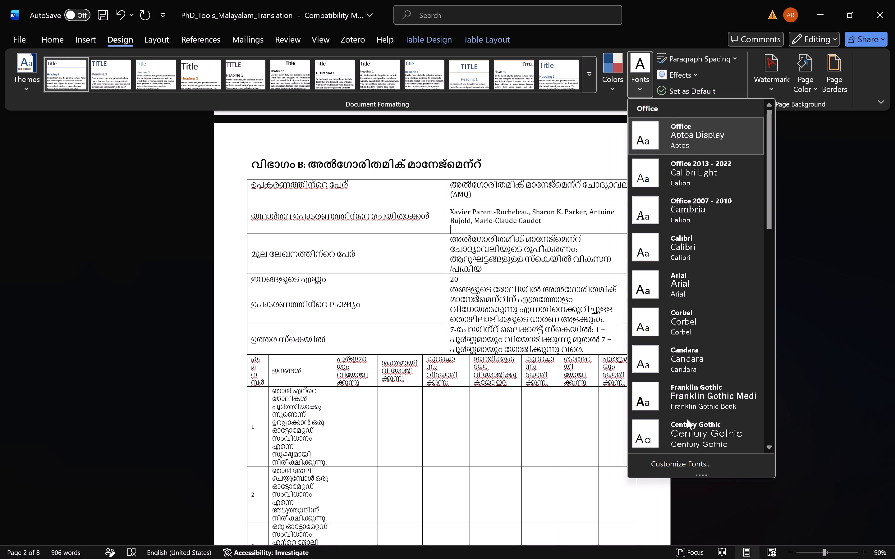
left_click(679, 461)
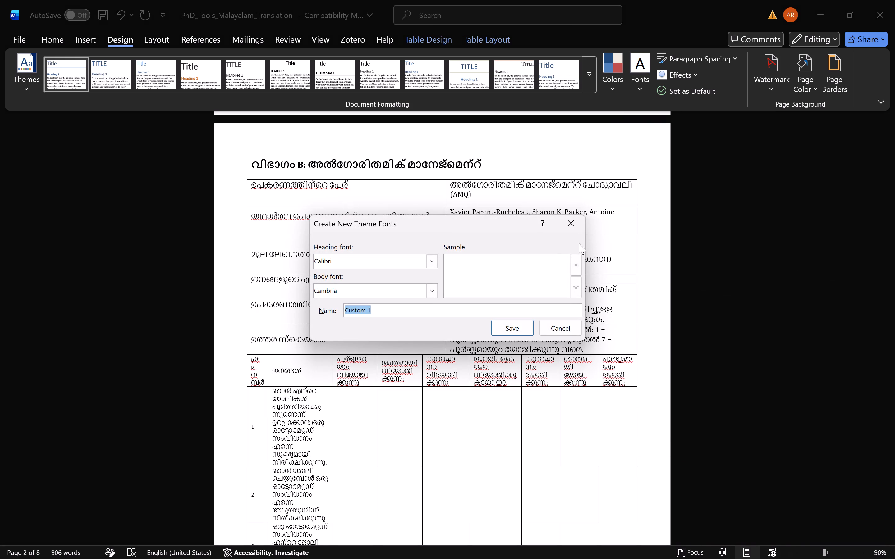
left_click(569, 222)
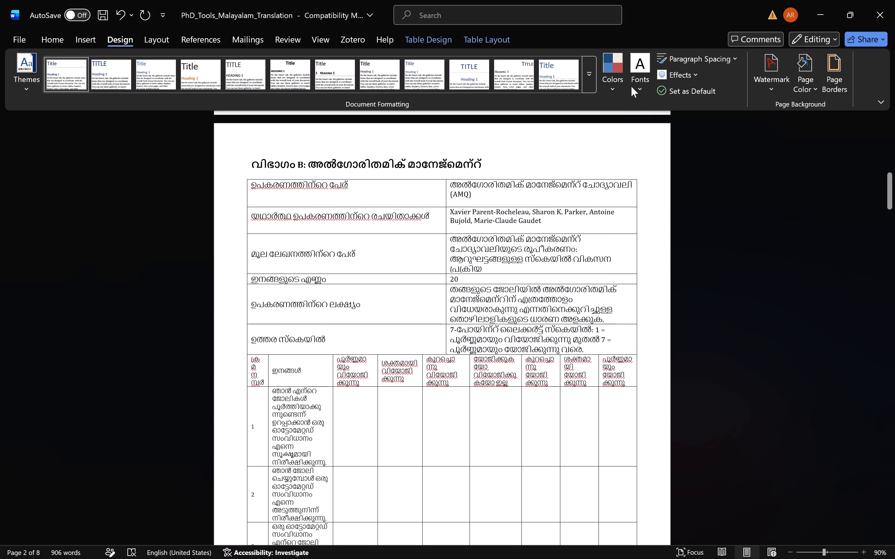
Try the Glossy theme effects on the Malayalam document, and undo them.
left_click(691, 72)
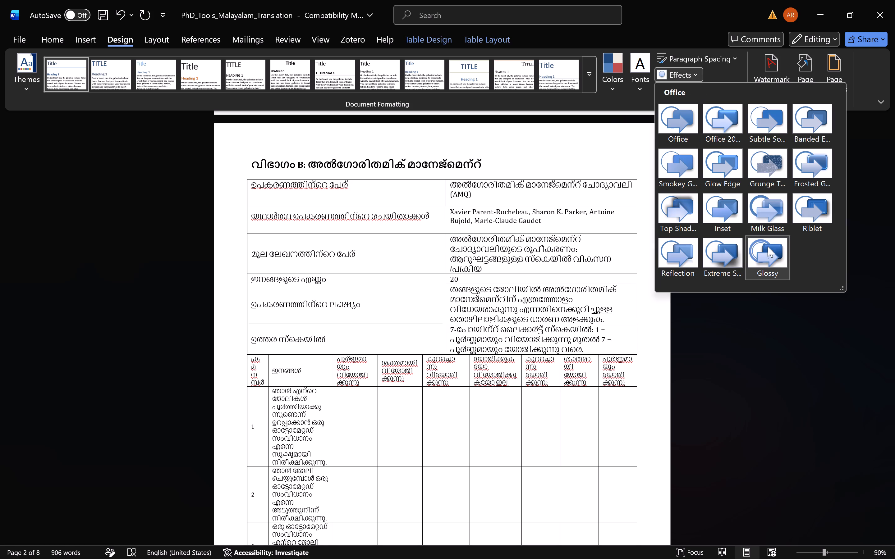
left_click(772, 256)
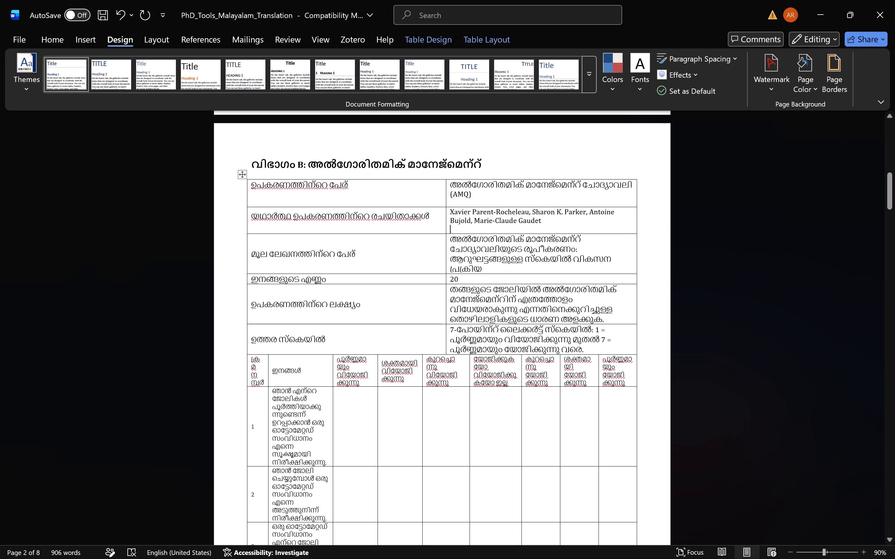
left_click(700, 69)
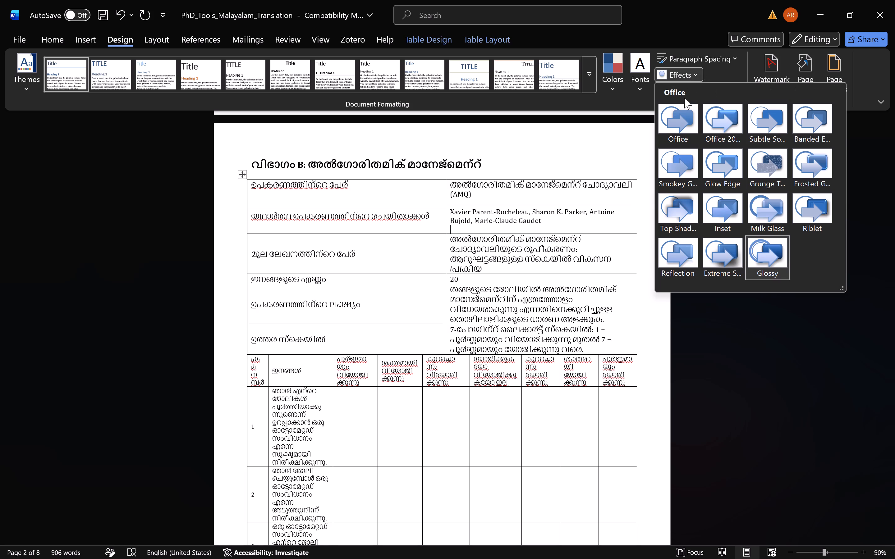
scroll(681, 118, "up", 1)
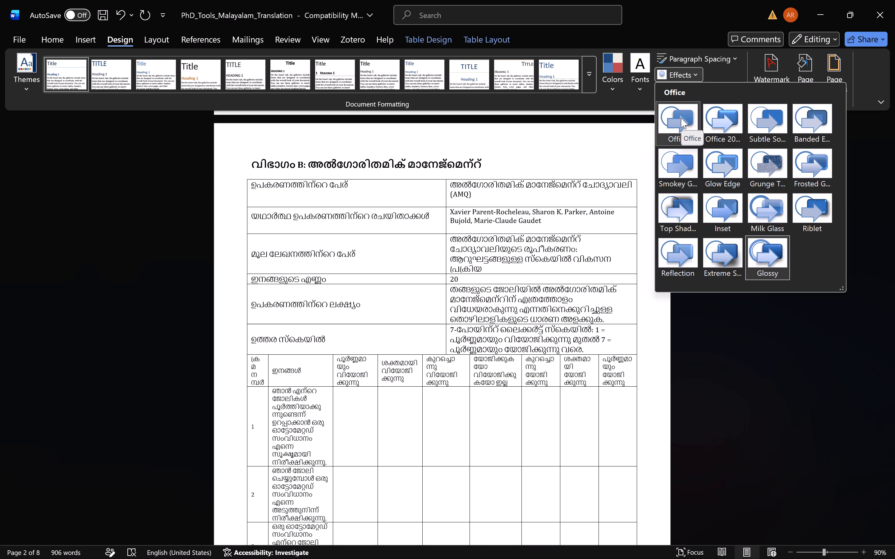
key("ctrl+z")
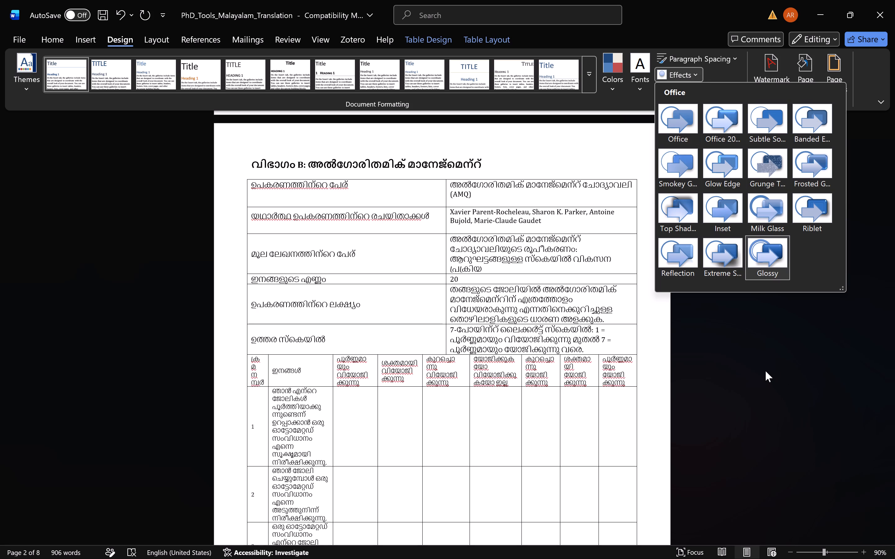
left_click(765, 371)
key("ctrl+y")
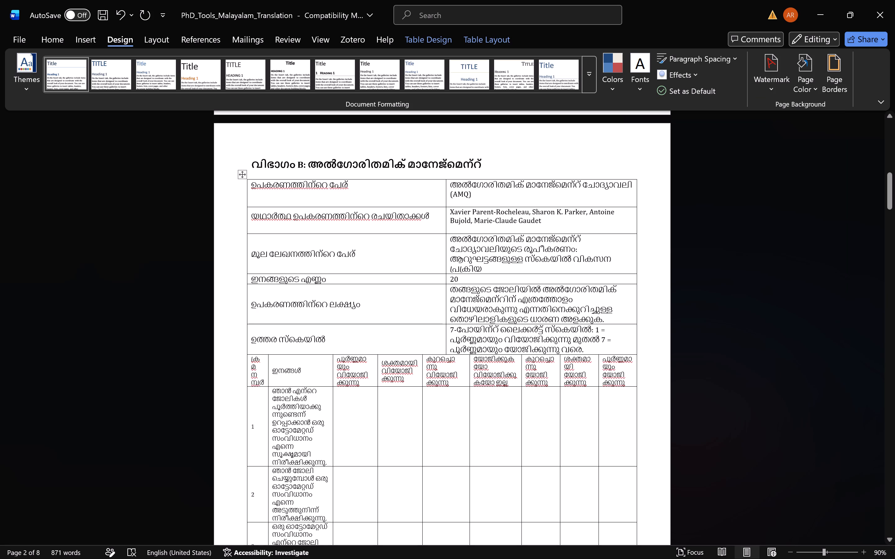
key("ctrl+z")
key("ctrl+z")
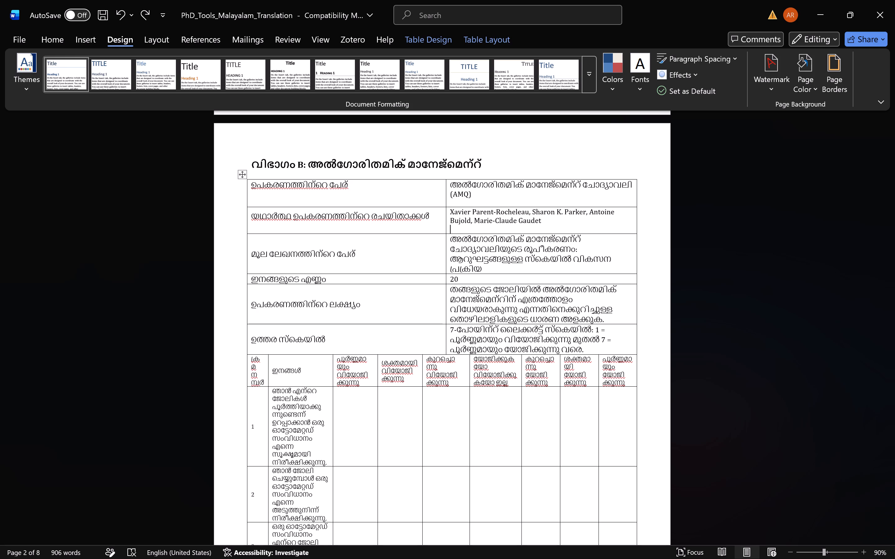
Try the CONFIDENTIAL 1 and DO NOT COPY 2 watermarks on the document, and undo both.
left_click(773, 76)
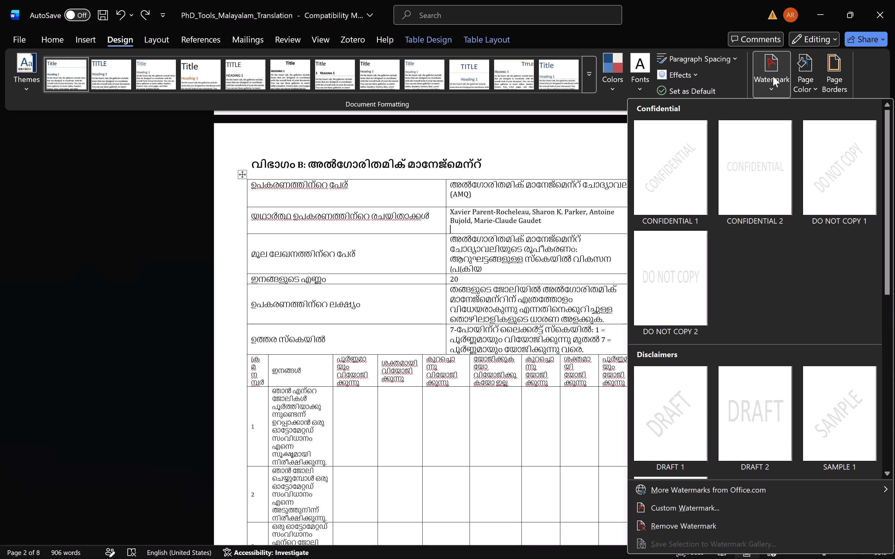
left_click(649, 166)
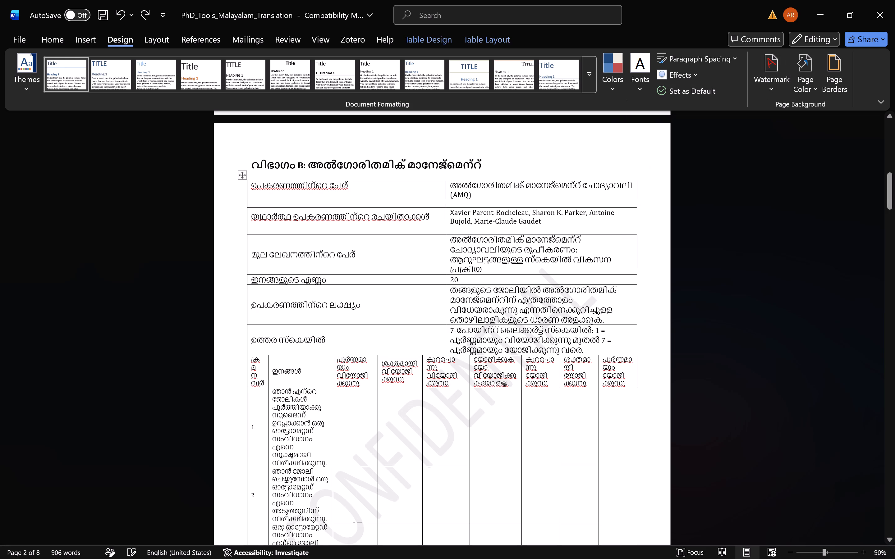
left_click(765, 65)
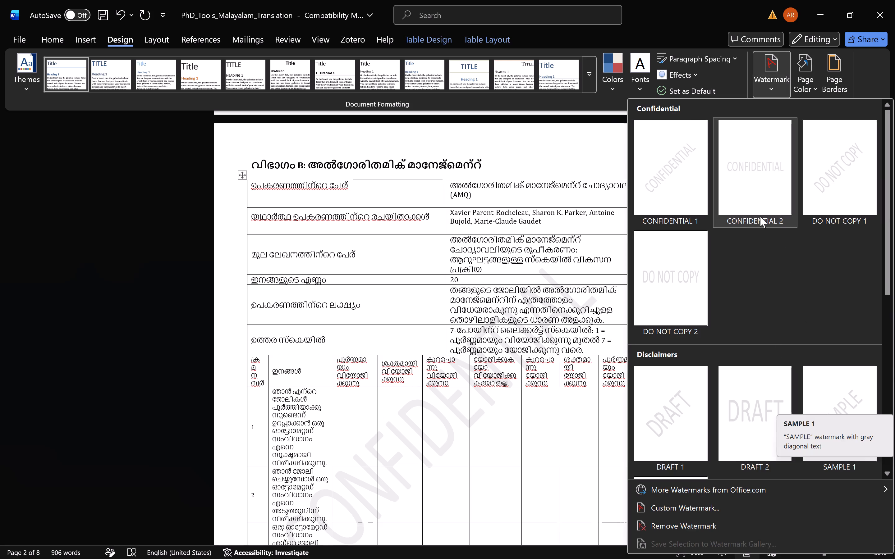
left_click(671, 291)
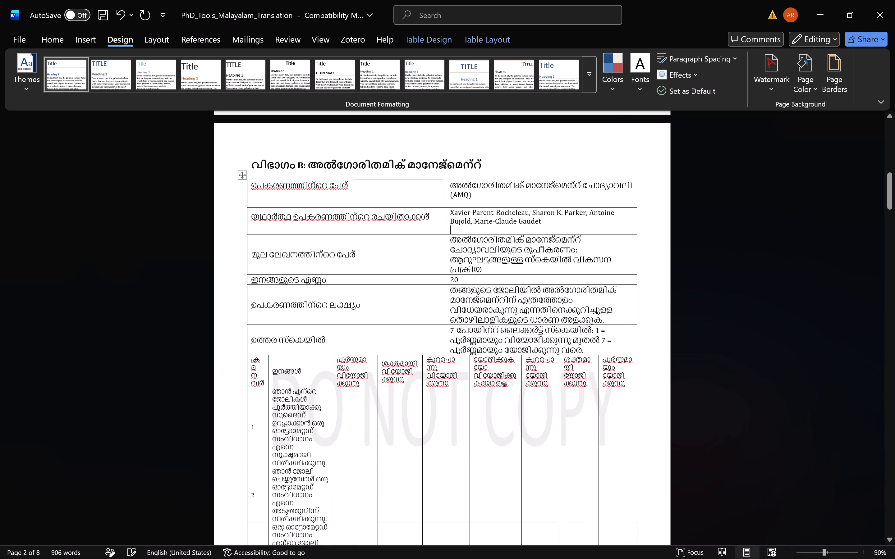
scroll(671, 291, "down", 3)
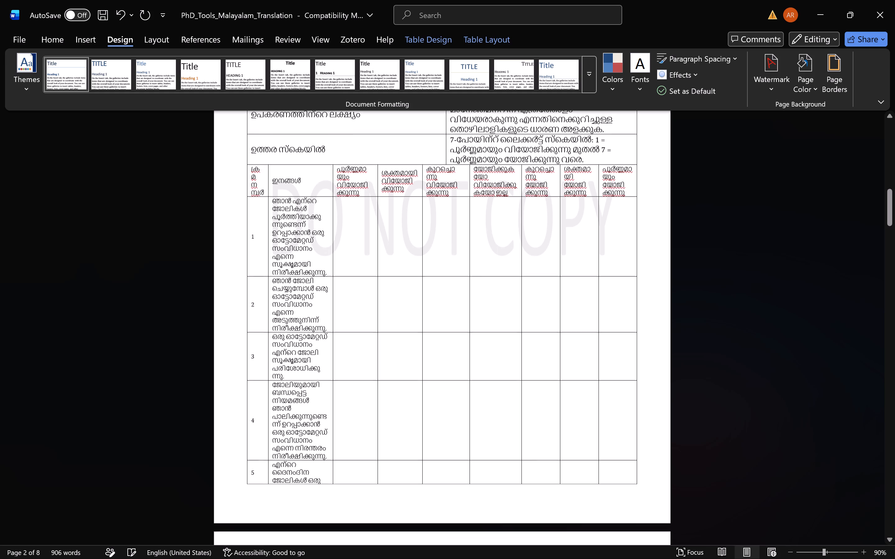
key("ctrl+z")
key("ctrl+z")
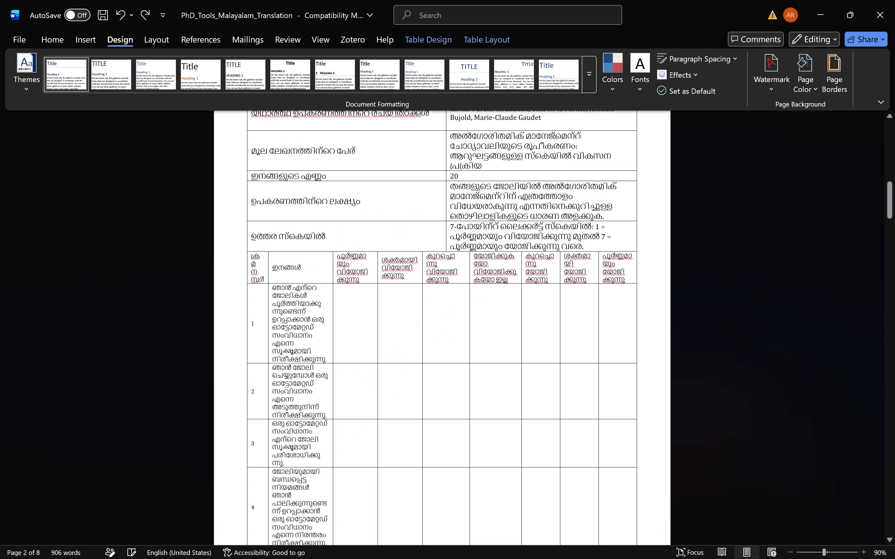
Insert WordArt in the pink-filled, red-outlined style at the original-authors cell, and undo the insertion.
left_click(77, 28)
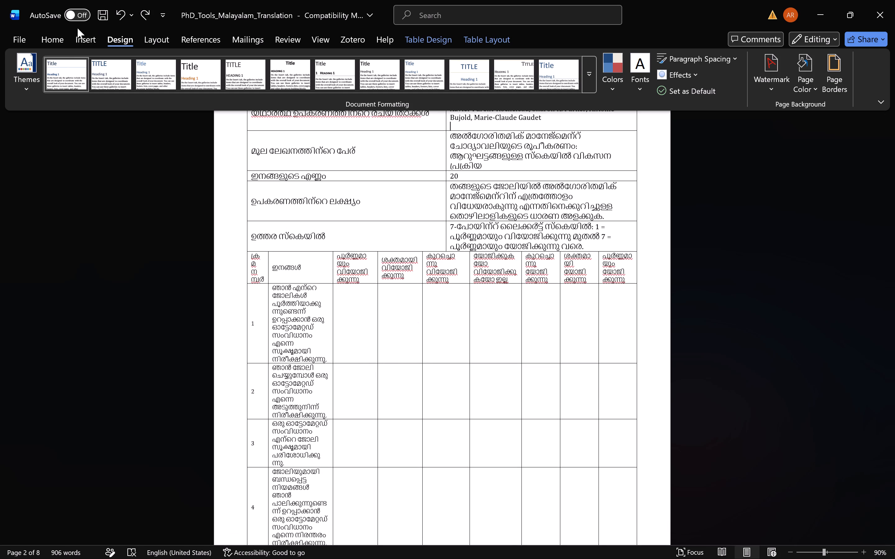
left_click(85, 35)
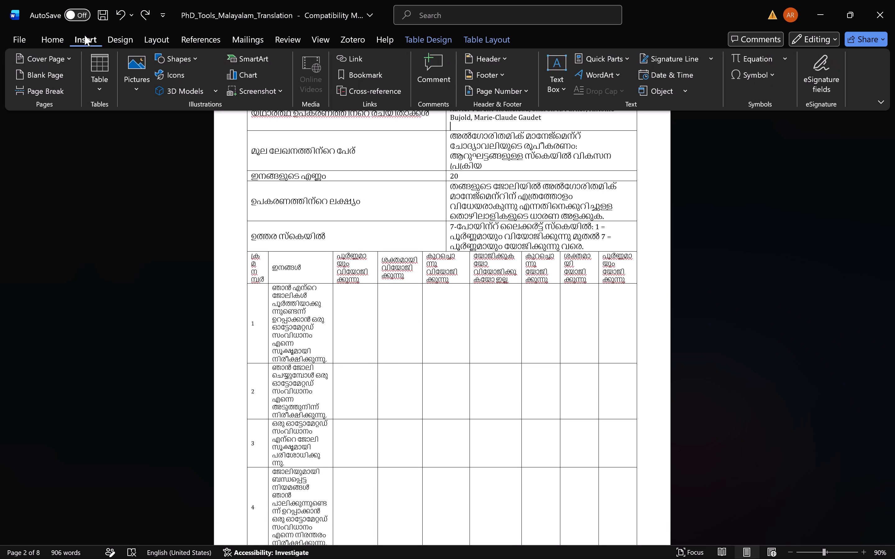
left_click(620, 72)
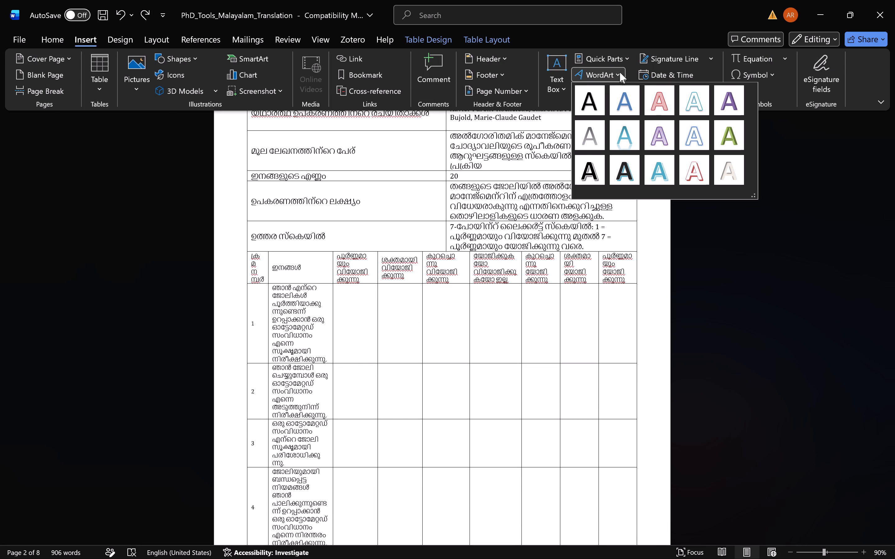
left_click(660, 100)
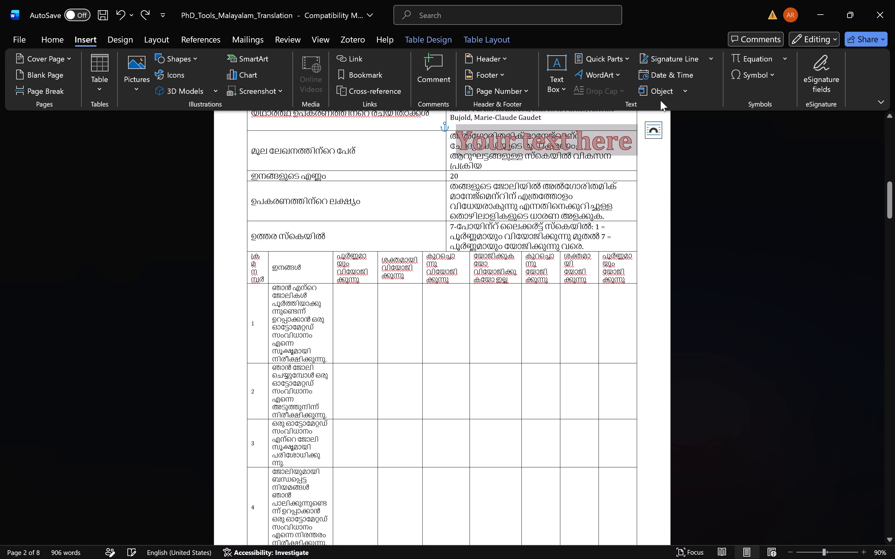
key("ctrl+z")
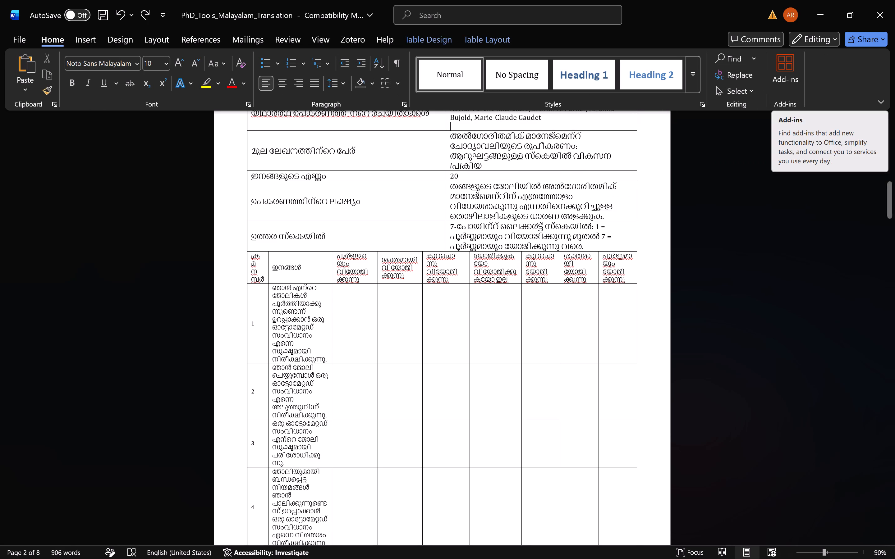
Launch the app with the white K logo.
left_click(267, 544)
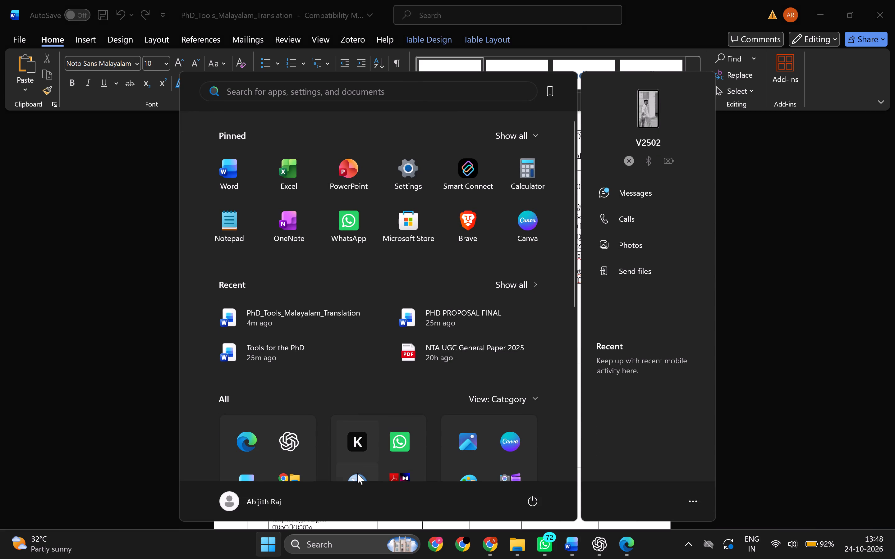
left_click(358, 444)
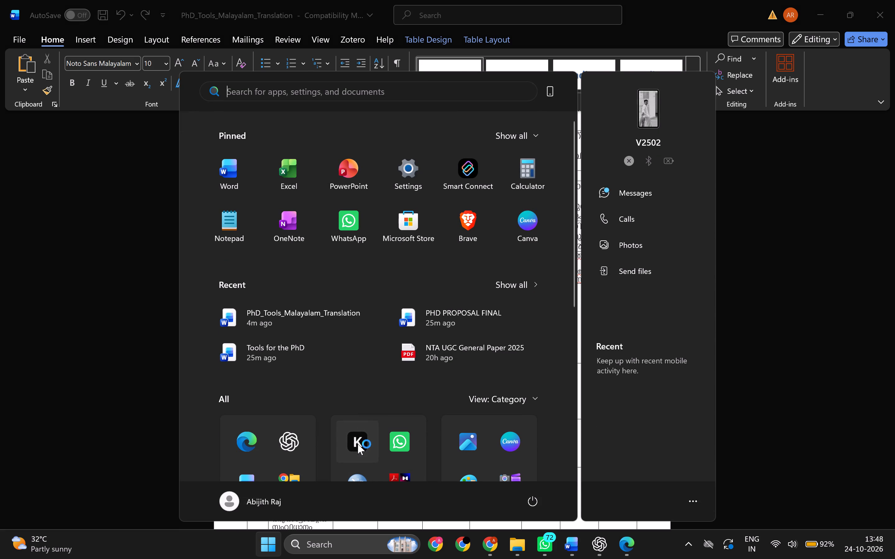
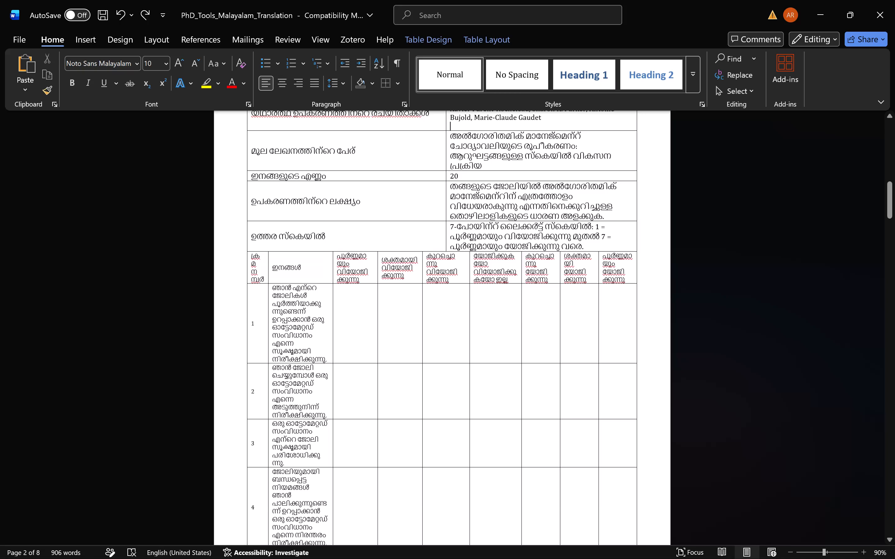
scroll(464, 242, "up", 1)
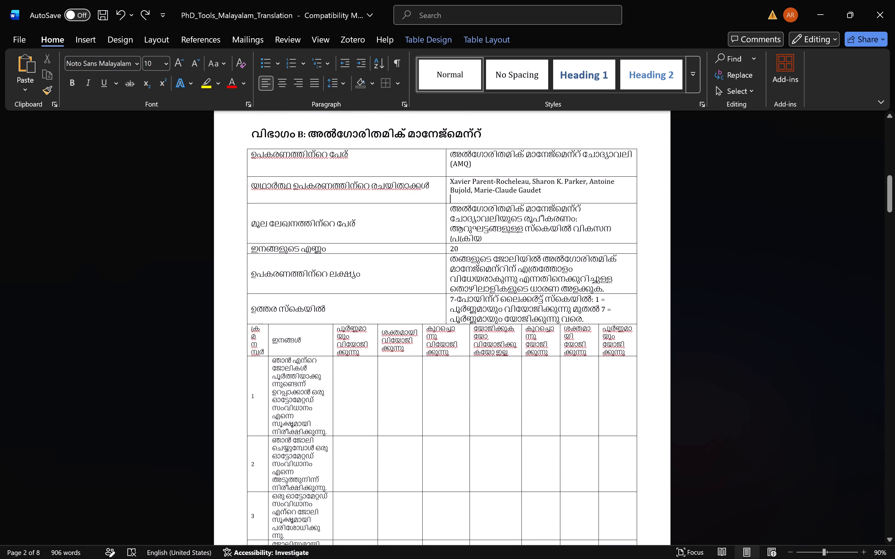
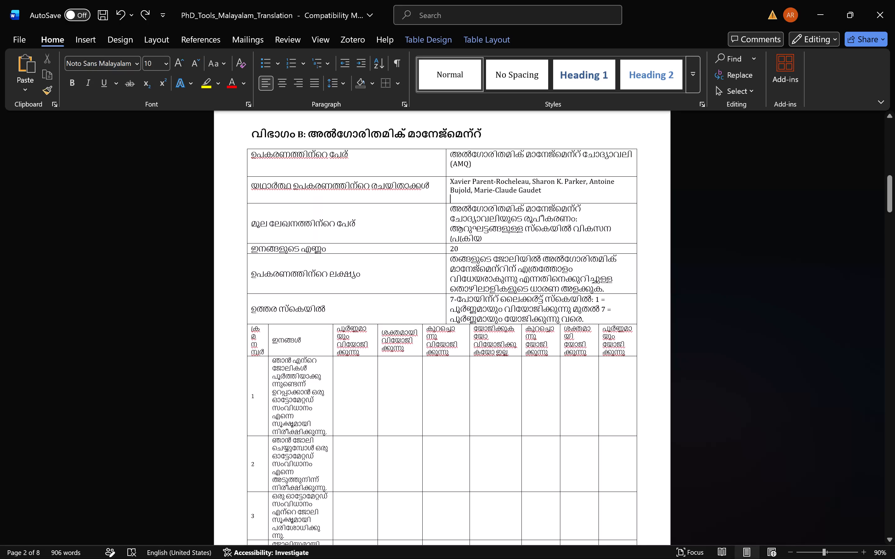
In Section B's original article title row, add four blank lines below the label and one below the article title to top-align them.
left_click(403, 234)
key("Return")
key("Return")
key("Return")
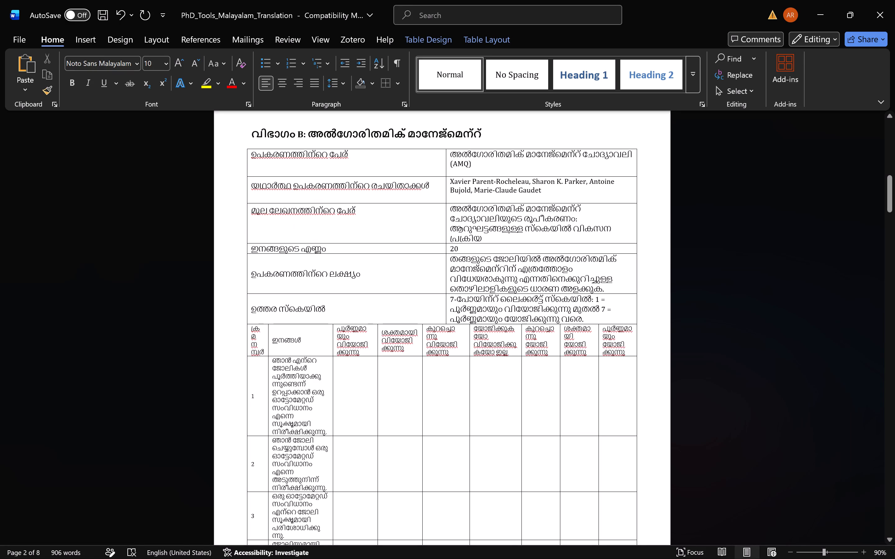
left_click(503, 240)
key("Return")
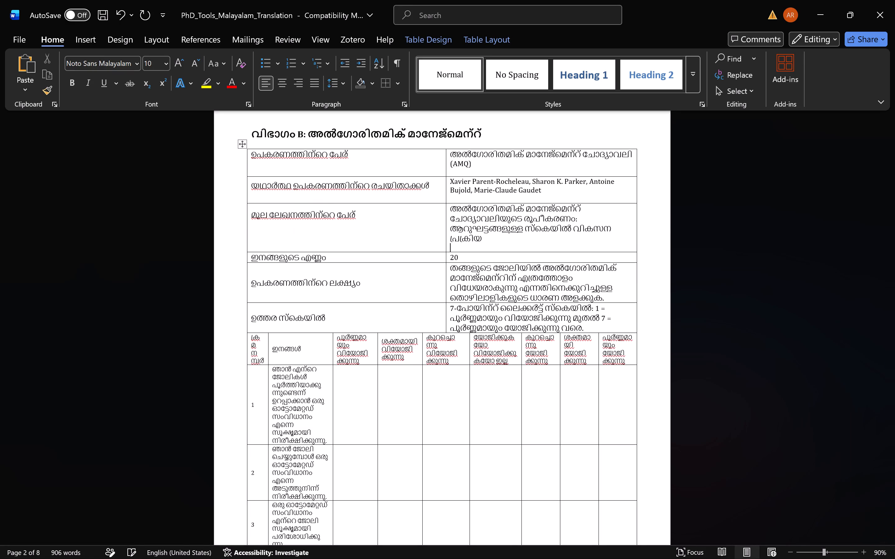
left_click(375, 237)
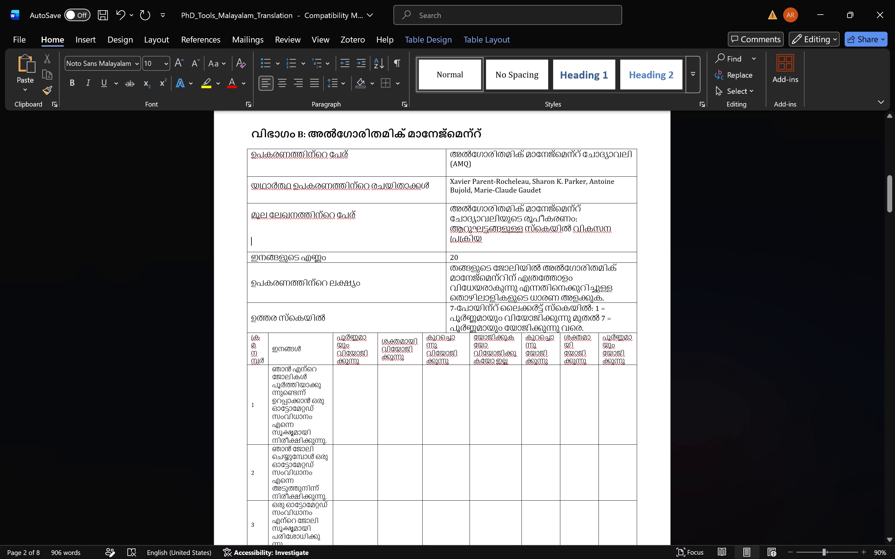
key("Return")
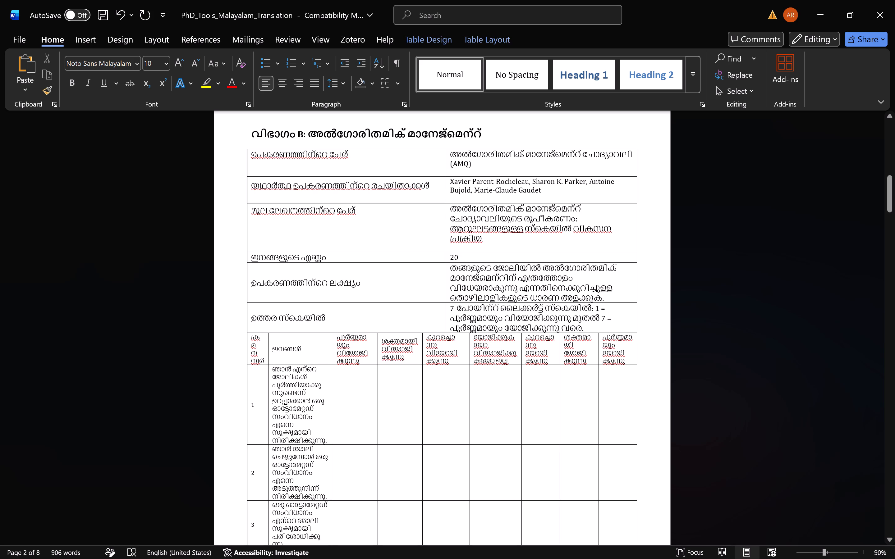
Add one blank line below both the value 20 and its label in Section B's number-of-items row.
left_click(491, 258)
key("Return")
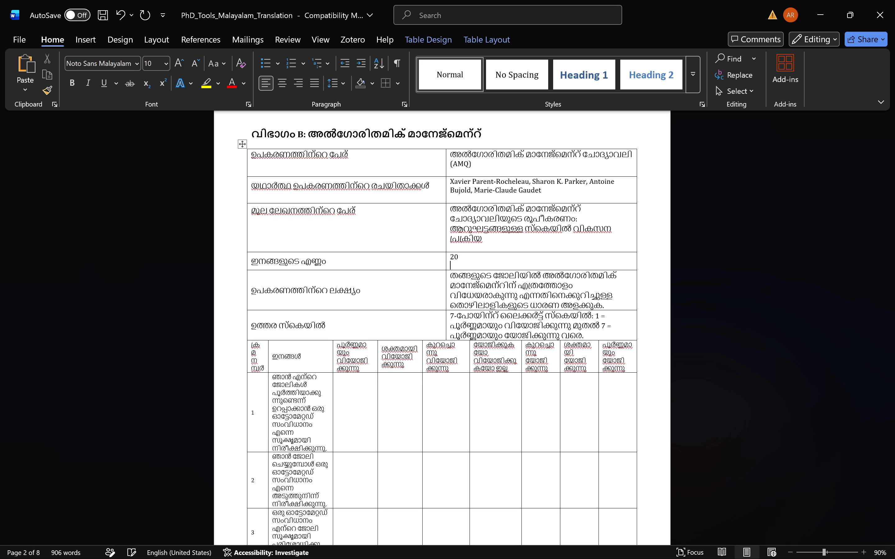
left_click(389, 257)
key("Return")
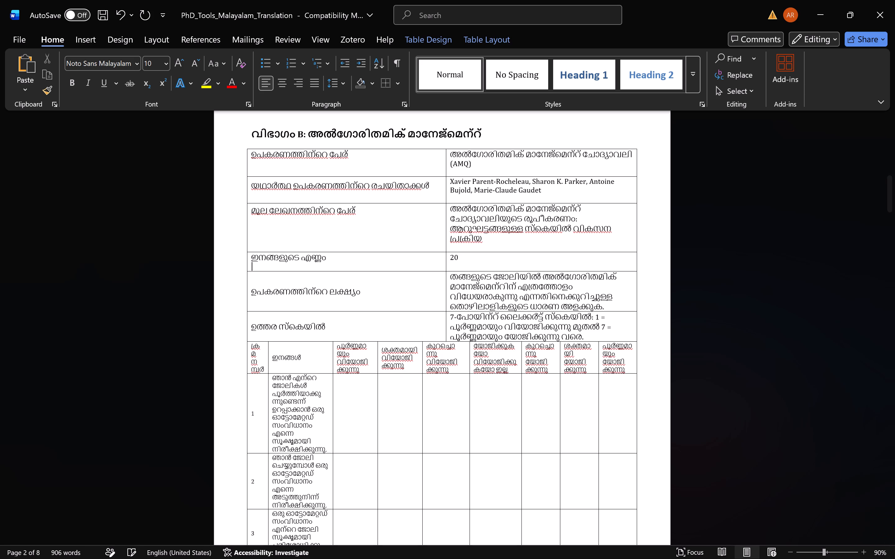
In Section B's instrument purpose row, add one blank line below the description and four below the label to top-align them.
left_click(629, 309)
key("Return")
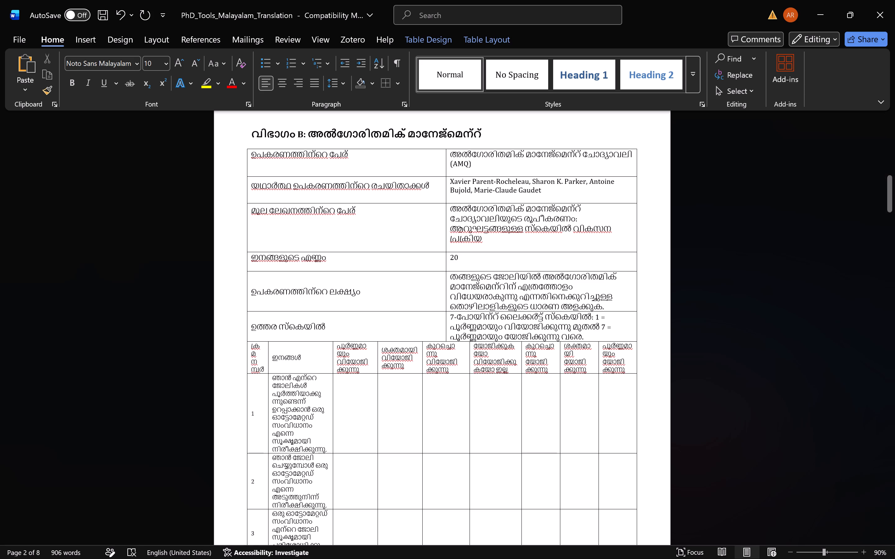
left_click(371, 293)
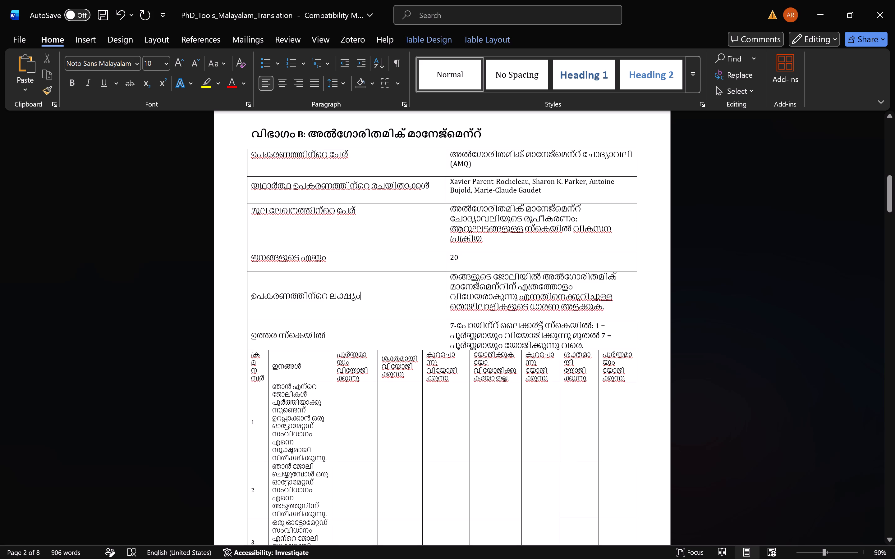
key("Return")
key("Return")
key("Return")
key("Return")
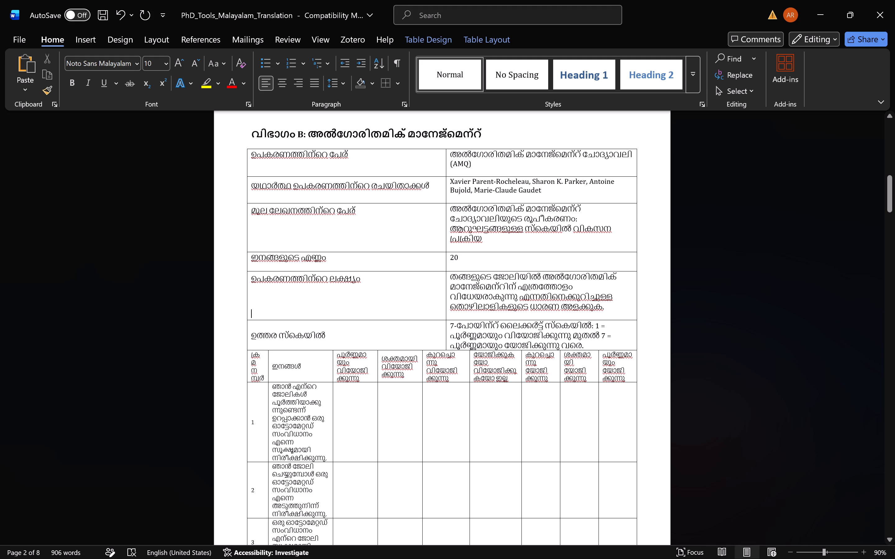
Remove all borders from Section B's details rows, from the instrument name down to the response scale.
left_click_drag(249, 158, 549, 333)
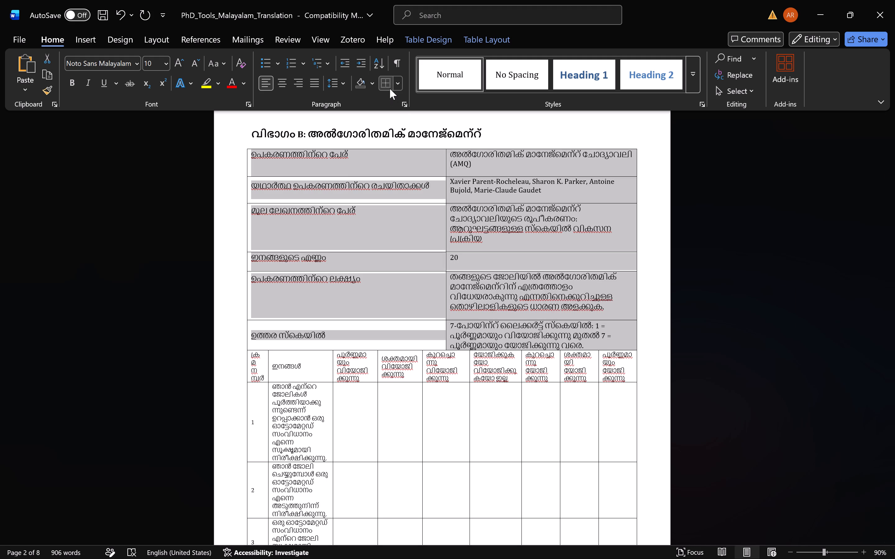
left_click(390, 89)
left_click(678, 274)
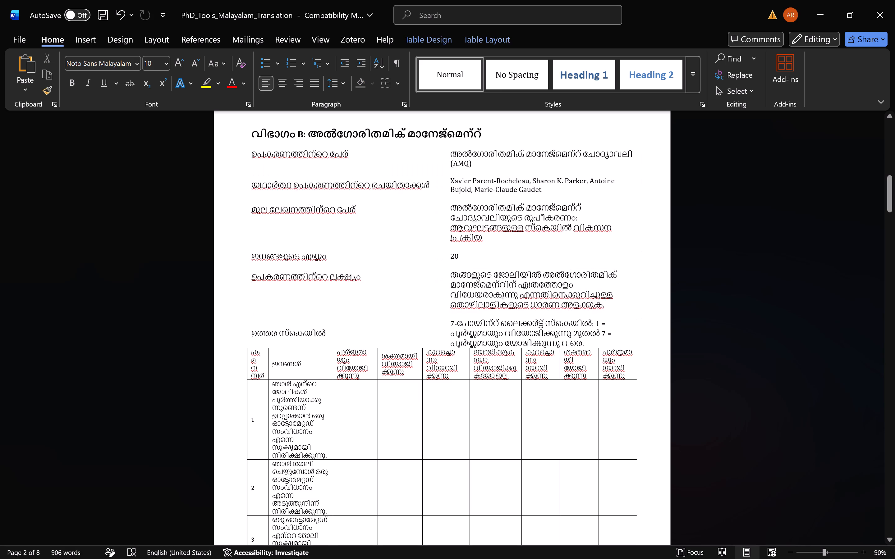
Add another blank line below the original article title label in Section B's details table.
left_click(394, 221)
key("Return")
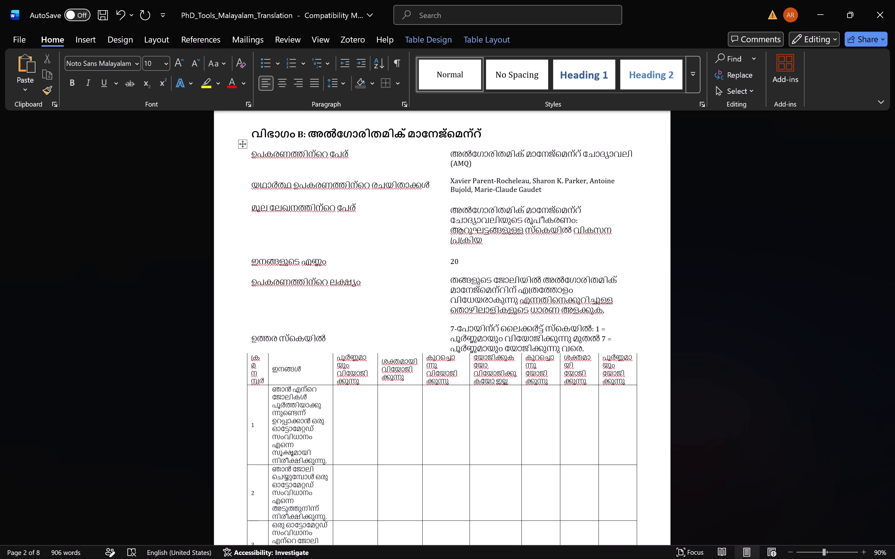
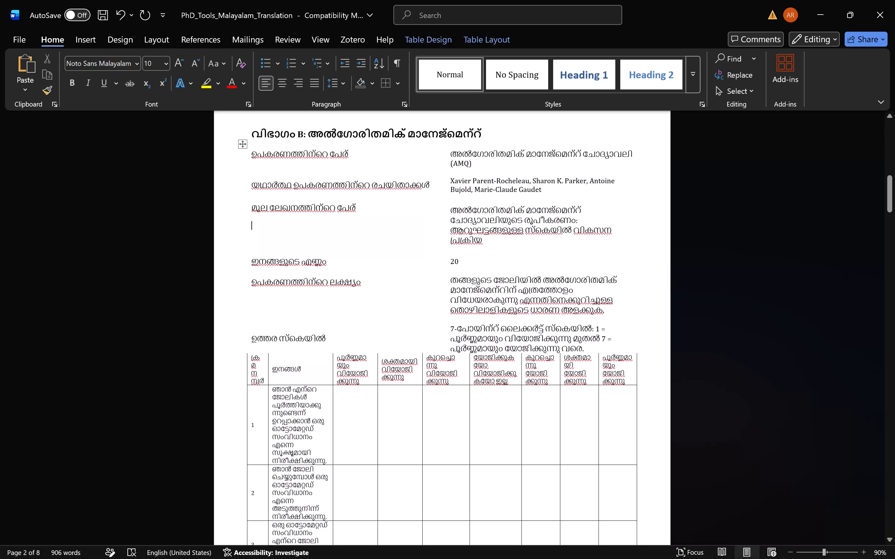
Apply all borders to the header row of Section B's items table, from the serial number to the last response column.
left_click_drag(253, 366, 456, 398)
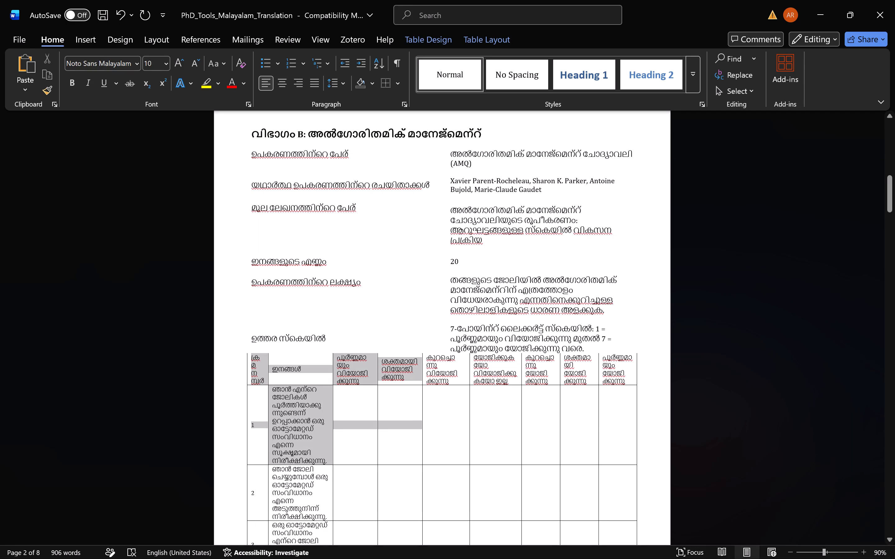
left_click_drag(456, 398, 623, 372)
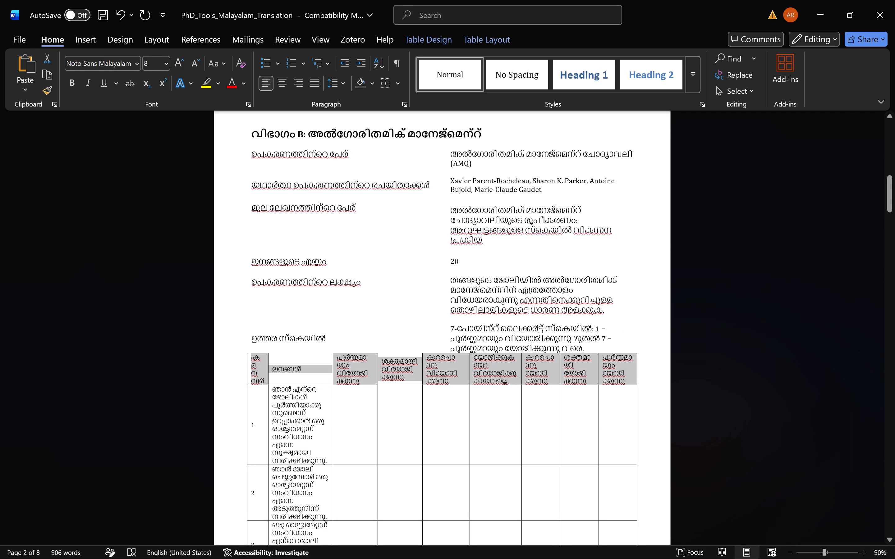
left_click(401, 79)
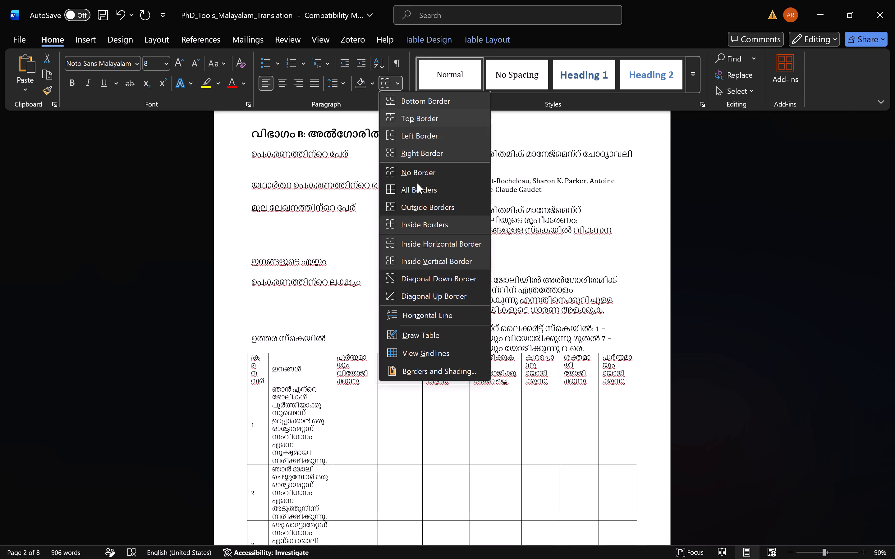
left_click(418, 192)
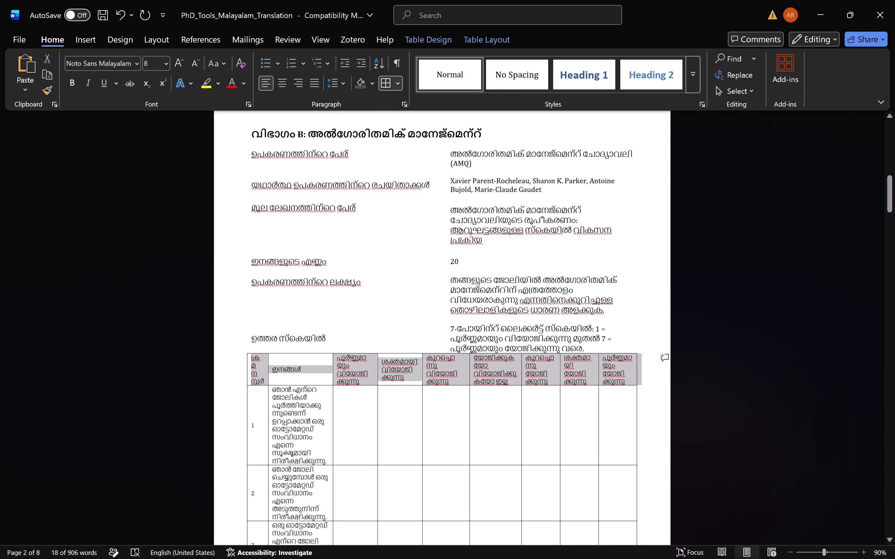
left_click(760, 431)
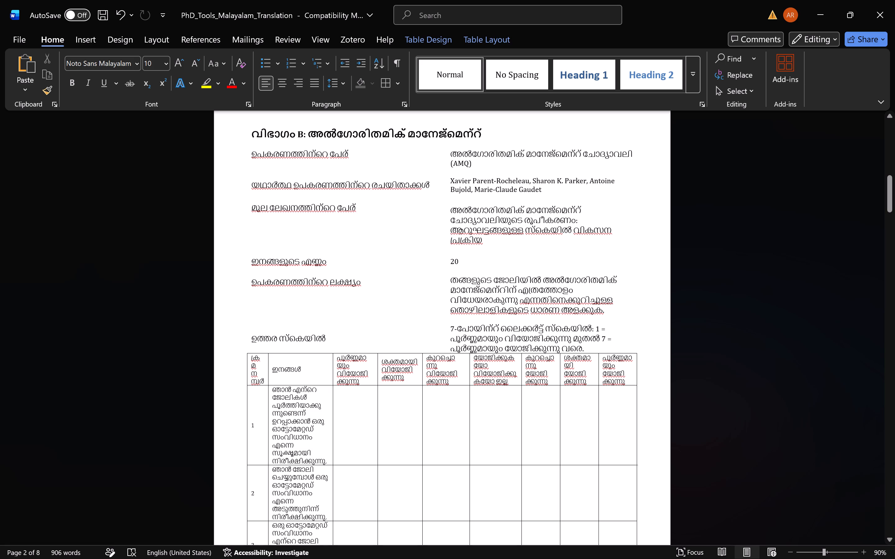
Add one blank line below the instrument name value, State Emotional Labour Scale, in Section C's details table.
scroll(346, 244, "down", 1)
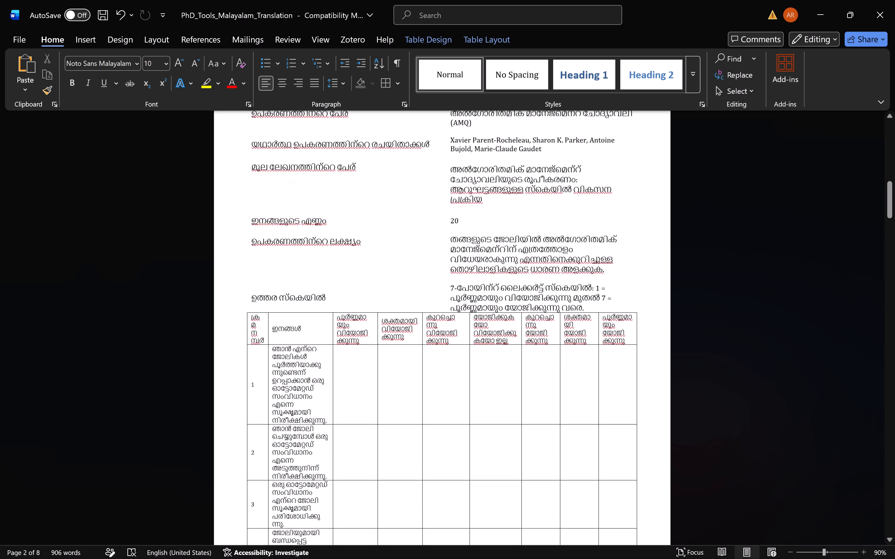
scroll(346, 244, "down", 8)
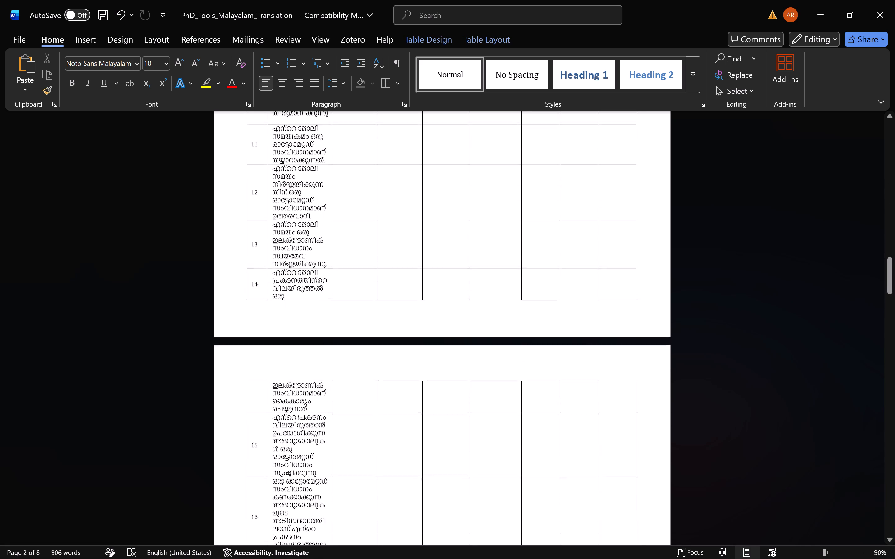
scroll(346, 244, "down", 7)
scroll(346, 244, "up", 2)
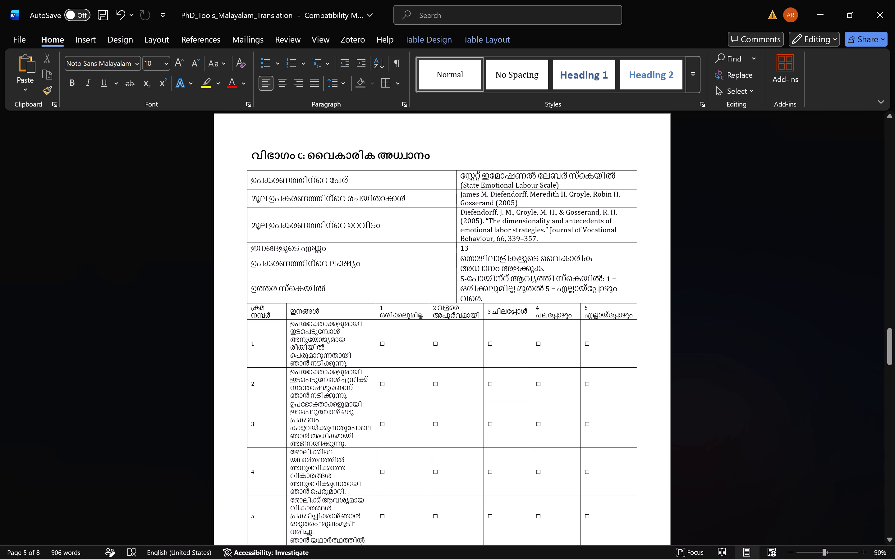
left_click(573, 185)
key("Return")
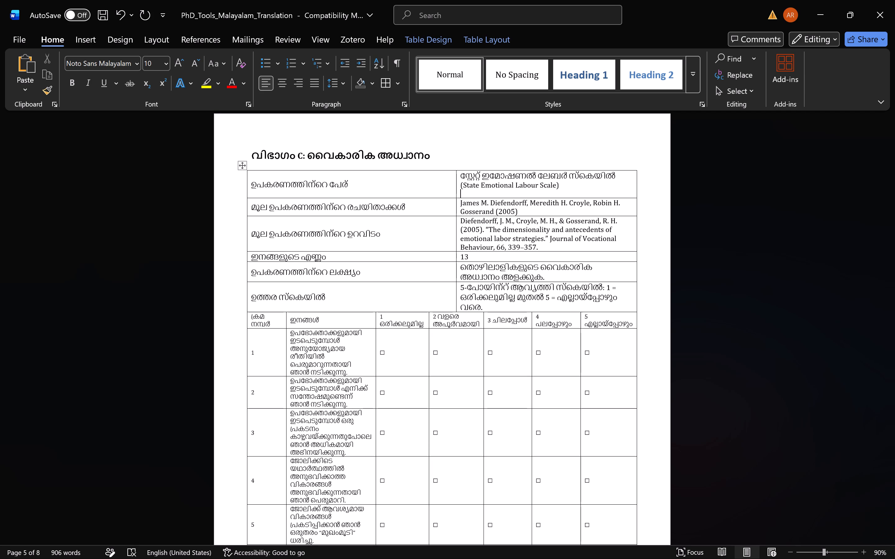
Add one blank line below the original authors value in Section C's details table.
key("Down")
key("Down")
key("Right")
key("Right")
key("Right")
key("Right")
key("Right")
key("Right")
key("Right")
key("Right")
key("Right")
key("Right")
key("Right")
key("Right")
key("Right")
key("Right")
key("Right")
key("Right")
key("Return")
Add one blank line below the source citation ending in 339–357 in Section C's details table.
key("Down")
key("Down")
key("Down")
key("Down")
key("Down")
key("Down")
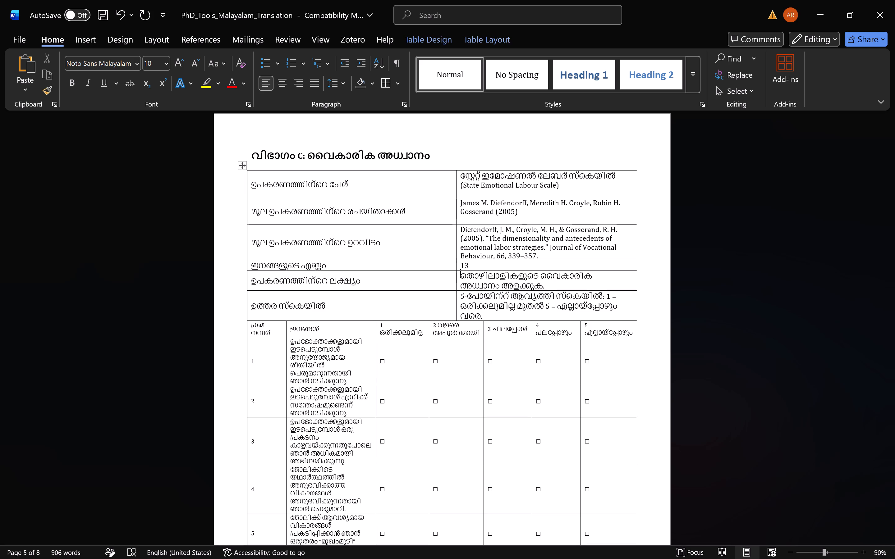
key("Up")
key("Up")
key("Right")
key("Right")
key("Right")
key("Right")
key("Right")
key("Right")
key("Right")
key("Right")
key("Right")
key("Right")
key("Right")
key("Right")
key("Right")
key("Right")
key("Right")
key("Right")
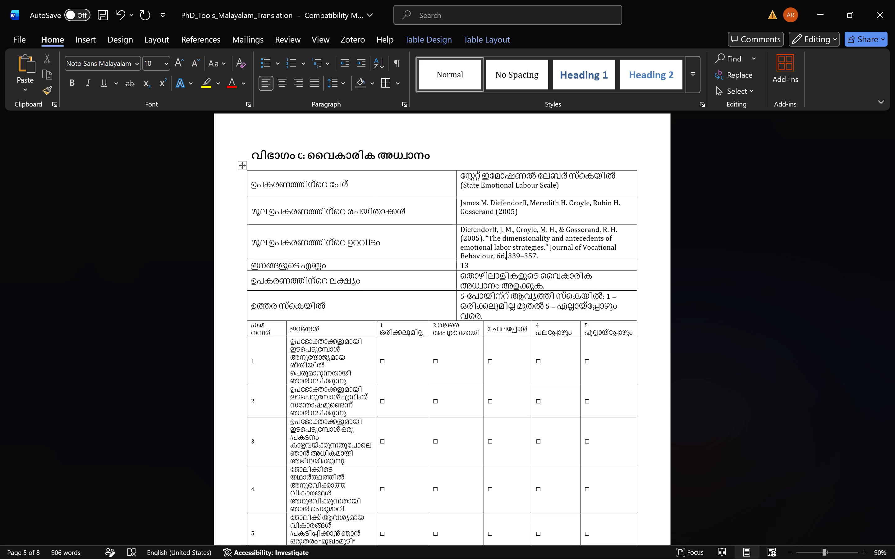
key("Right")
key("Right")
key("Right")
key("Right")
key("Right")
key("Right")
key("Right")
key("Return")
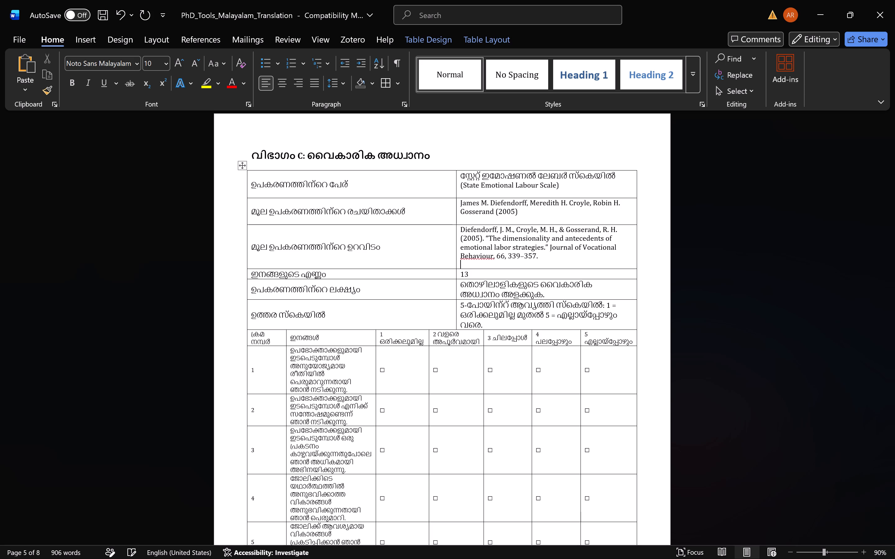
Add one blank line below the value 13 in Section C's number-of-items row.
key("Down")
key("Right")
key("Right")
key("Return")
key("Right")
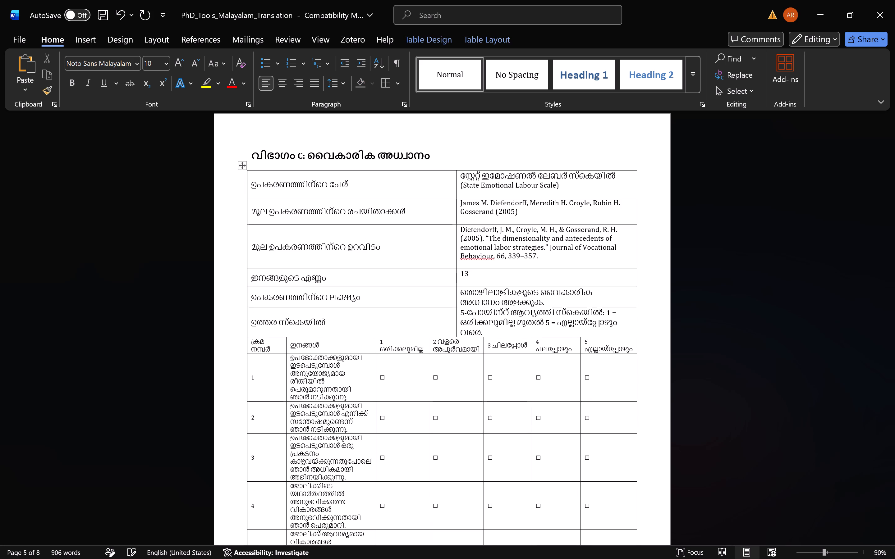
key("Right")
key("Left")
key("Left")
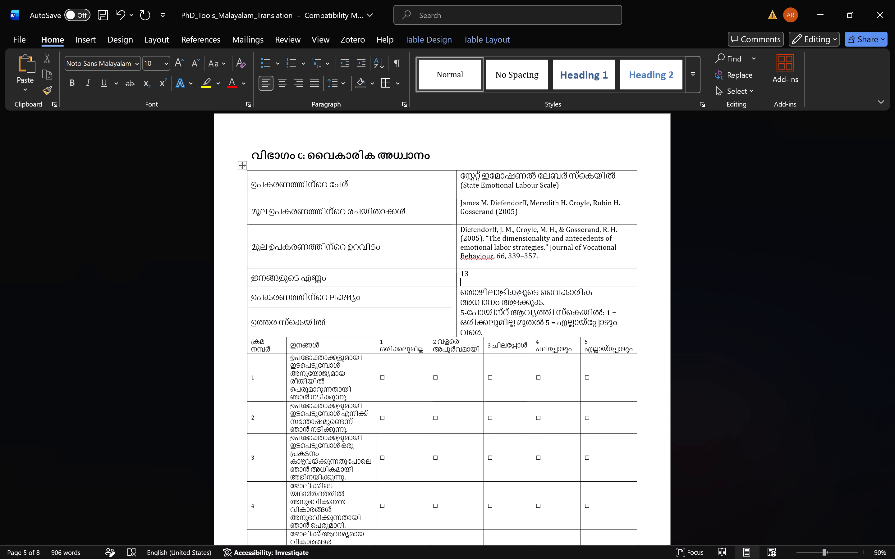
key("Right")
Add one blank line below the instrument purpose description in Section C's details table.
key("Down")
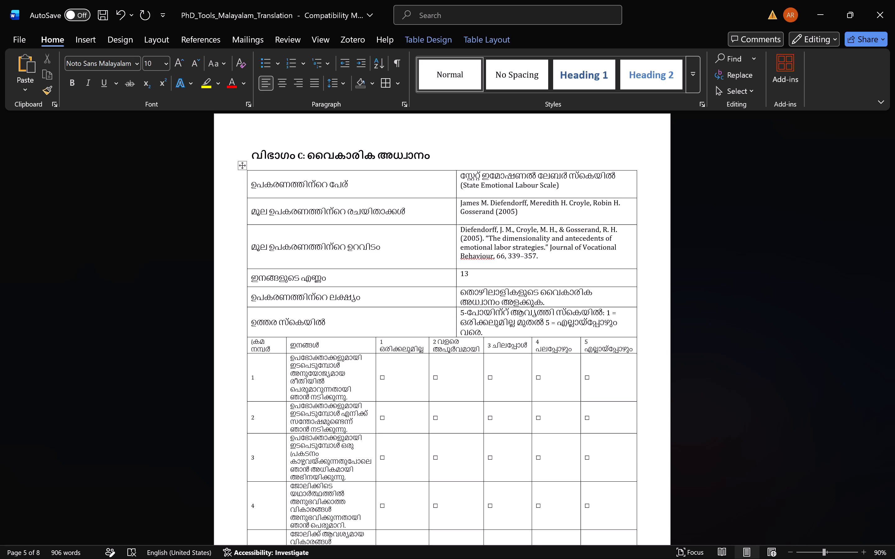
key("Down")
key("Right")
key("Left")
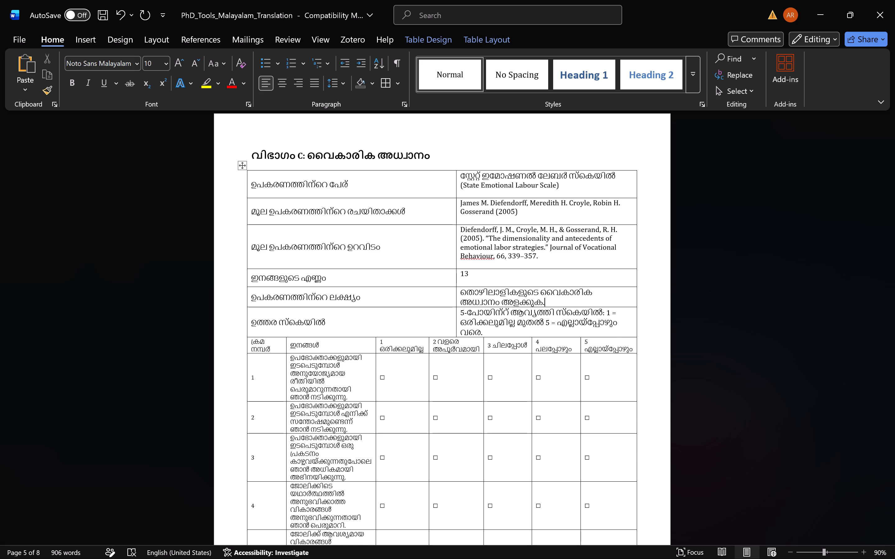
key("Return")
key("Right")
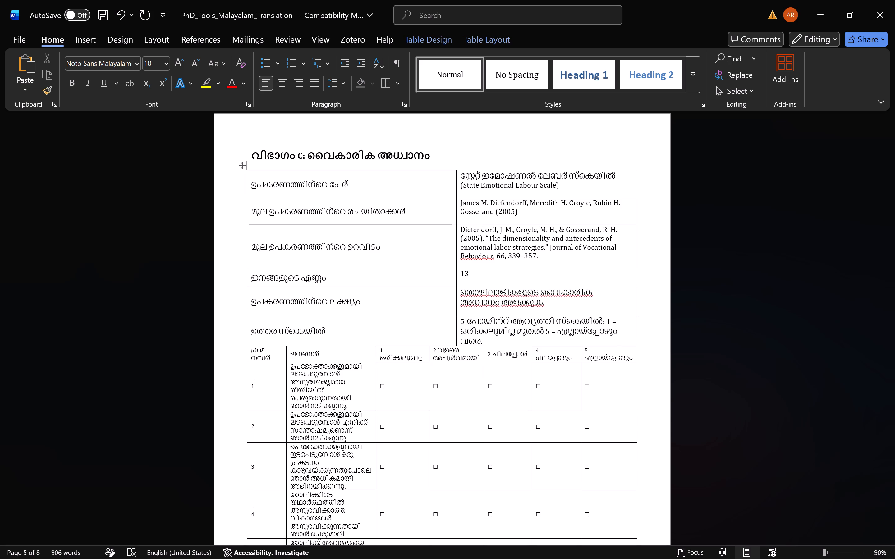
key("Down")
key("Down")
key("Down")
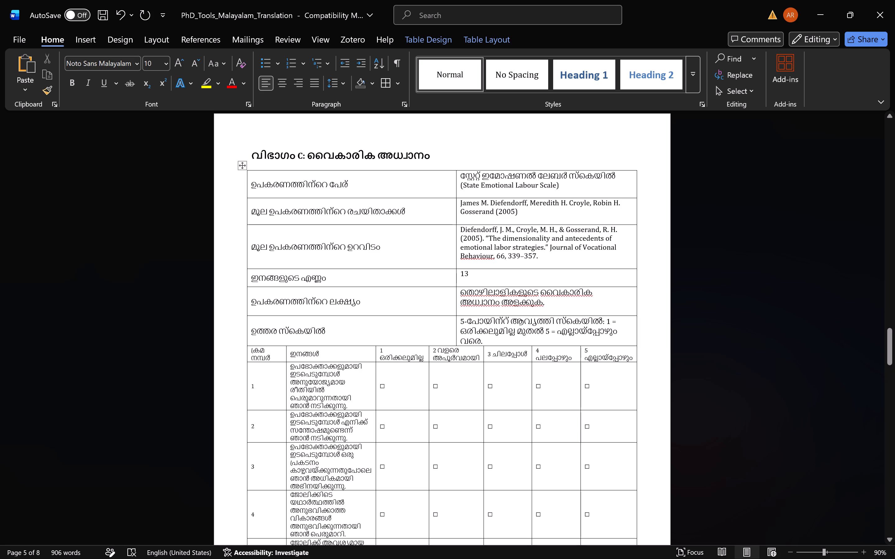
Add two blank lines below both the instrument name label and the original authors label in Section C to top-align them.
left_click(395, 185)
key("Return")
key("Return")
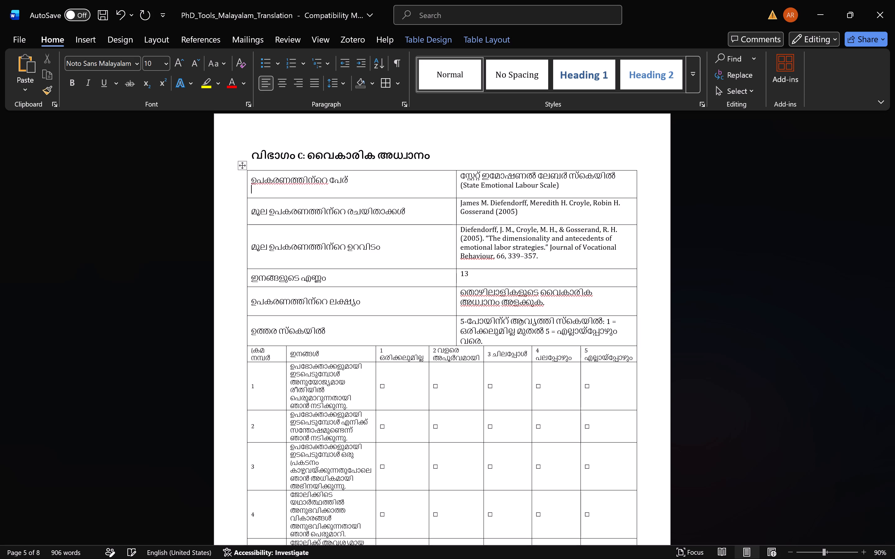
left_click(433, 216)
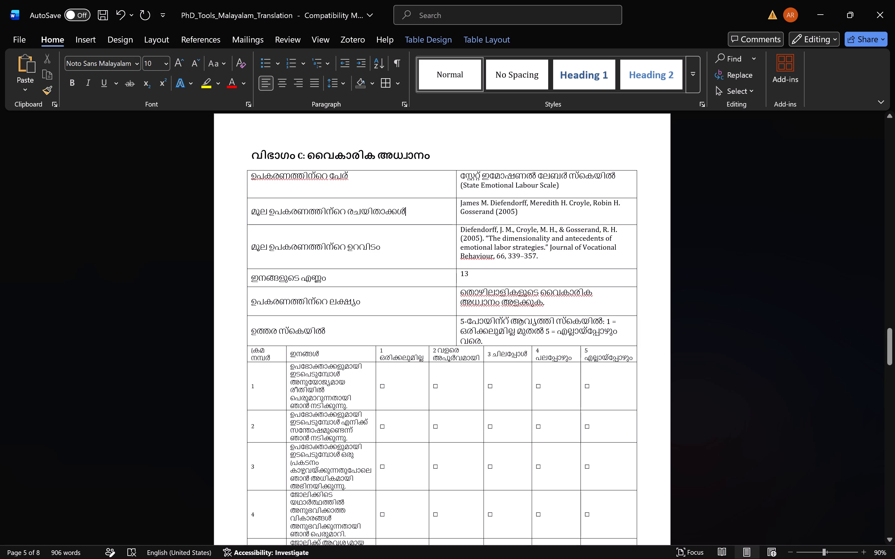
key("Return")
key("Return")
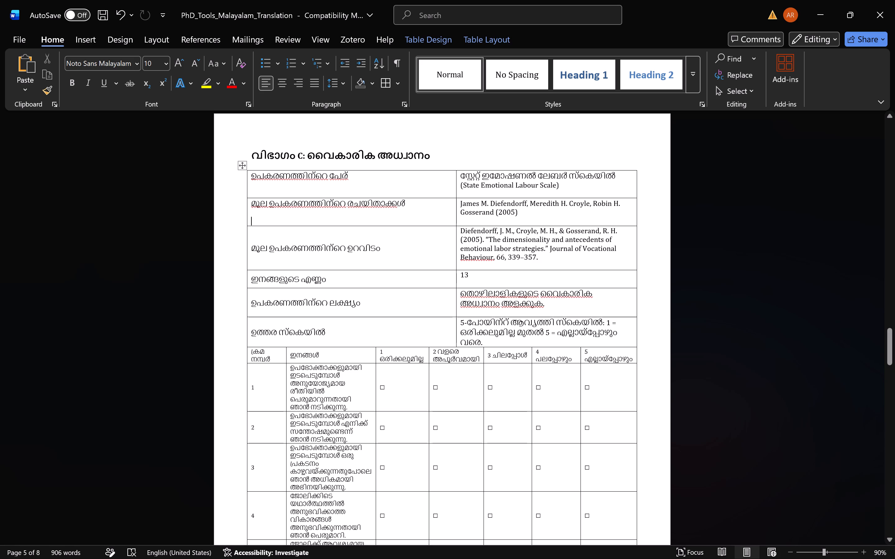
Add four blank lines below the instrument source label in Section C's details table to top-align it.
left_click(356, 251)
left_click(392, 249)
key("Return")
key("Return")
key("Return")
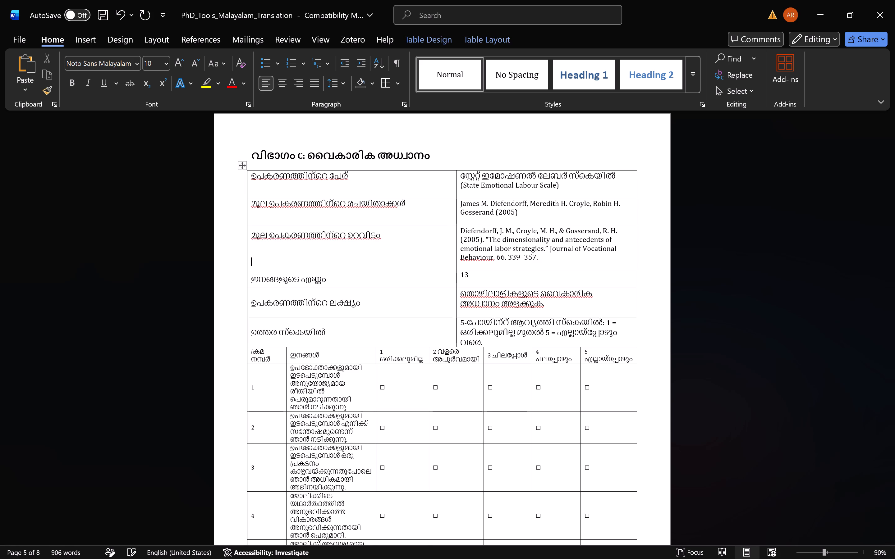
key("Return")
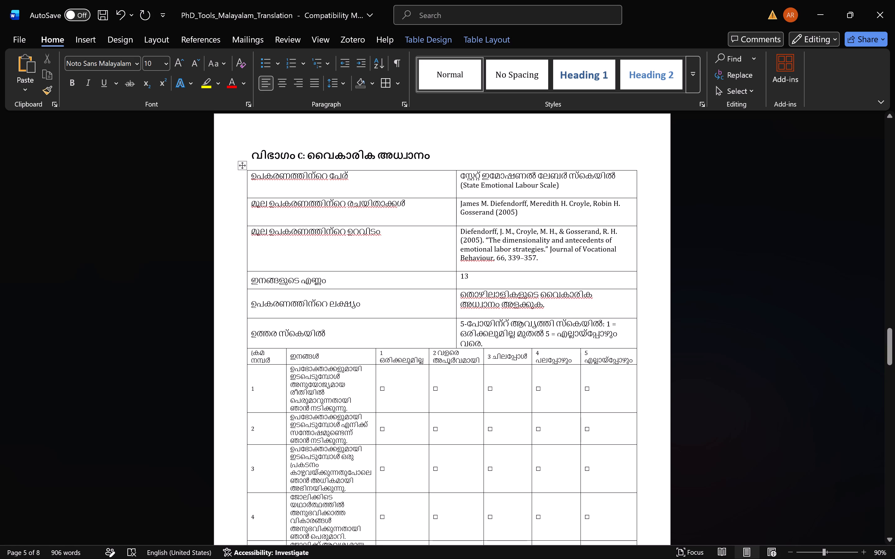
In Section C's details table, add one blank line below the number-of-items label and two below the instrument purpose label.
left_click(372, 281)
key("Return")
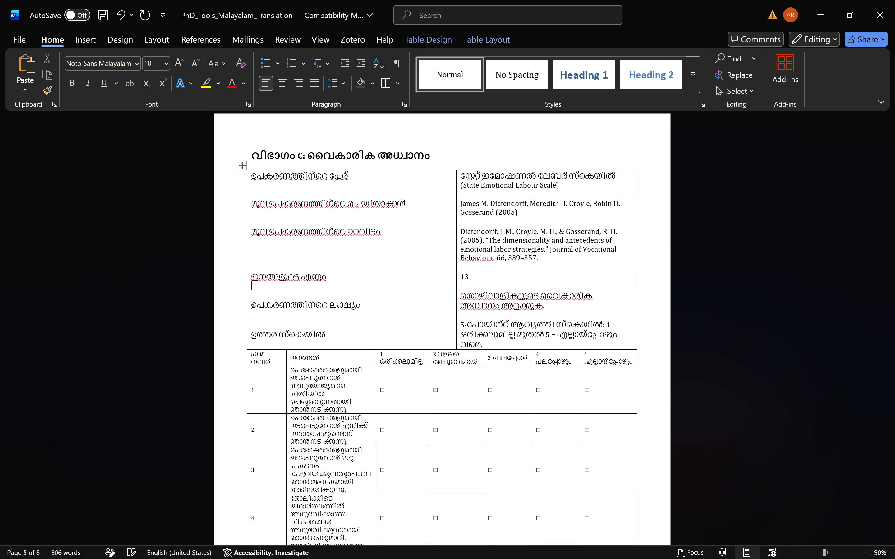
left_click(406, 307)
key("Return")
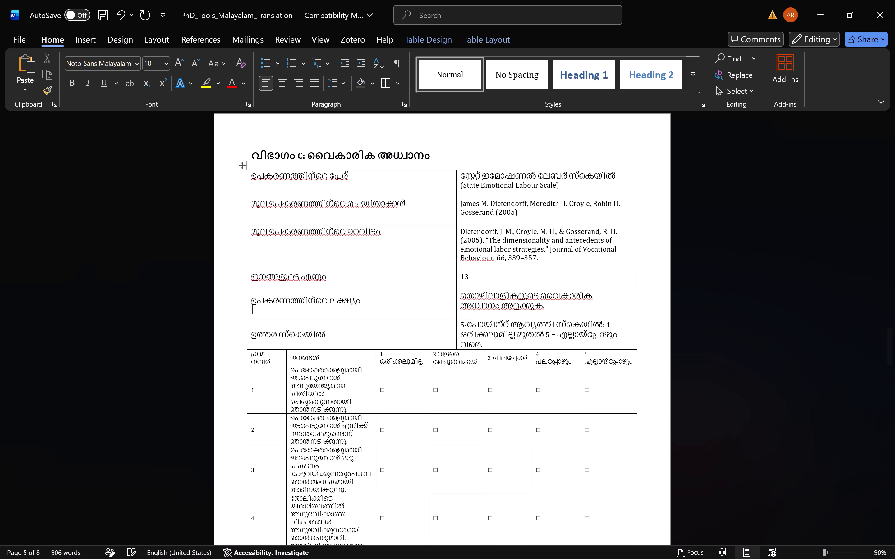
key("Return")
Add two blank lines below the response scale label in Section C's details table to top-align it.
left_click(386, 331)
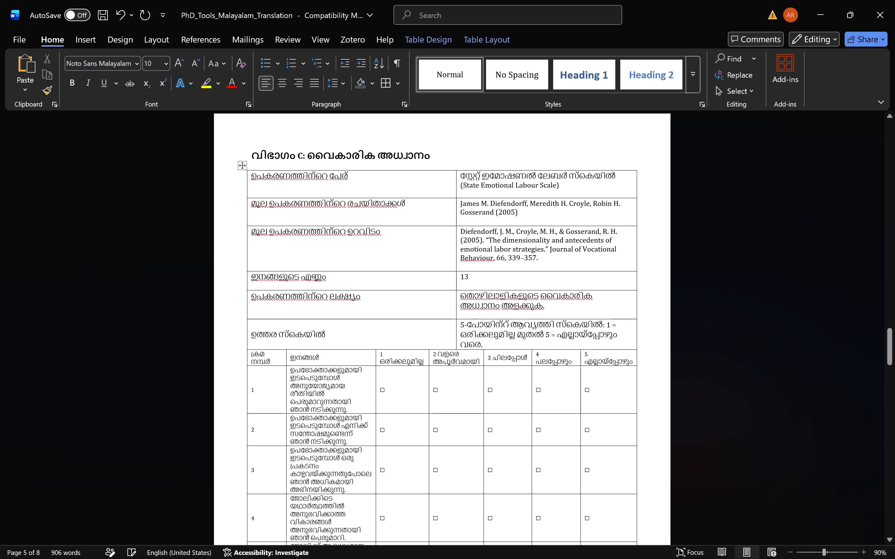
key("Return")
key("Return")
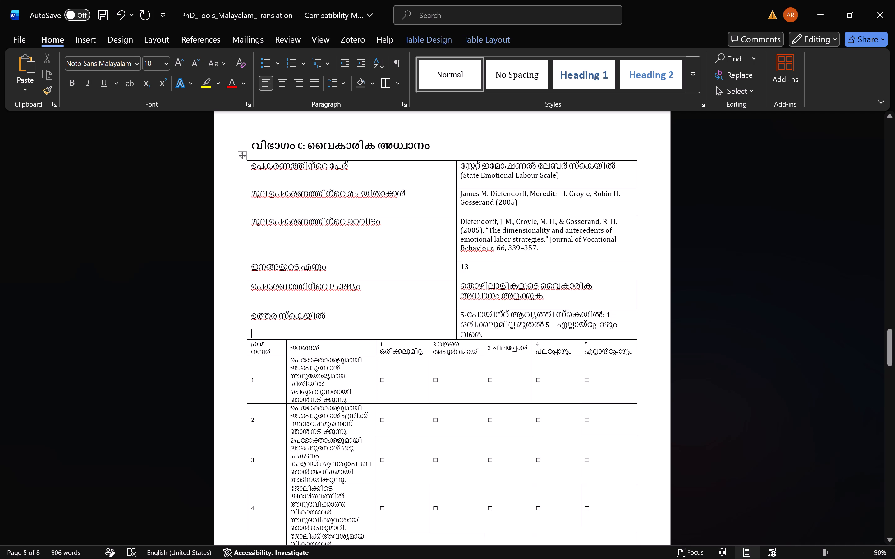
Remove all borders from the instrument details rows of Section C, from the instrument name through the response scale.
left_click_drag(255, 170, 563, 326)
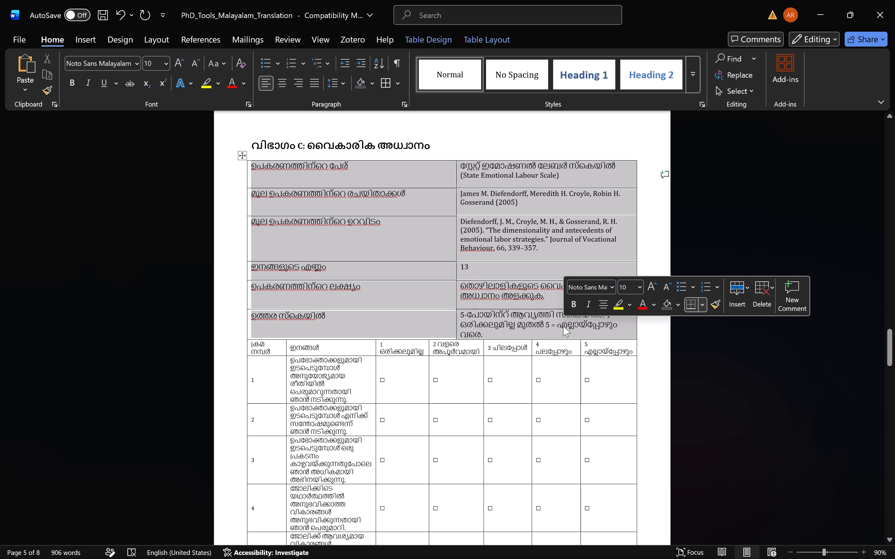
left_click(401, 80)
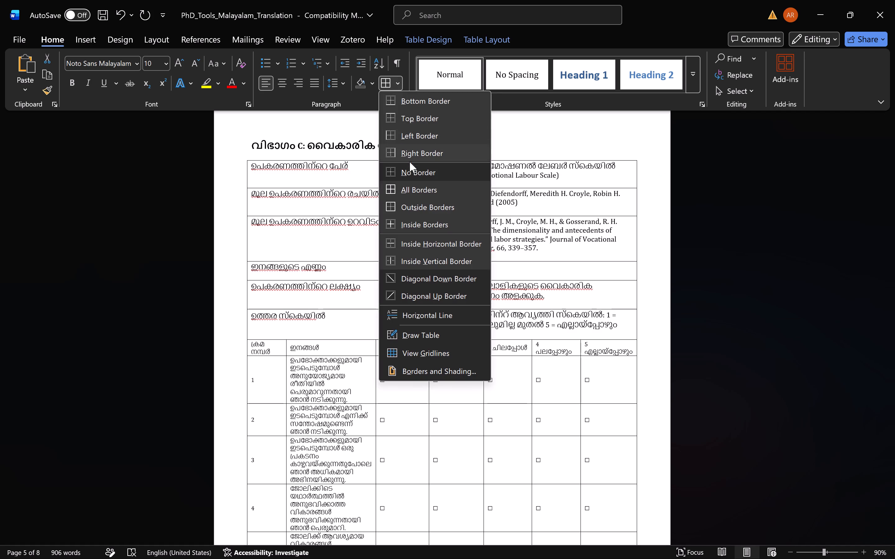
left_click(411, 169)
Apply all borders to the header row of Section C's item rating table.
left_click_drag(249, 343, 625, 347)
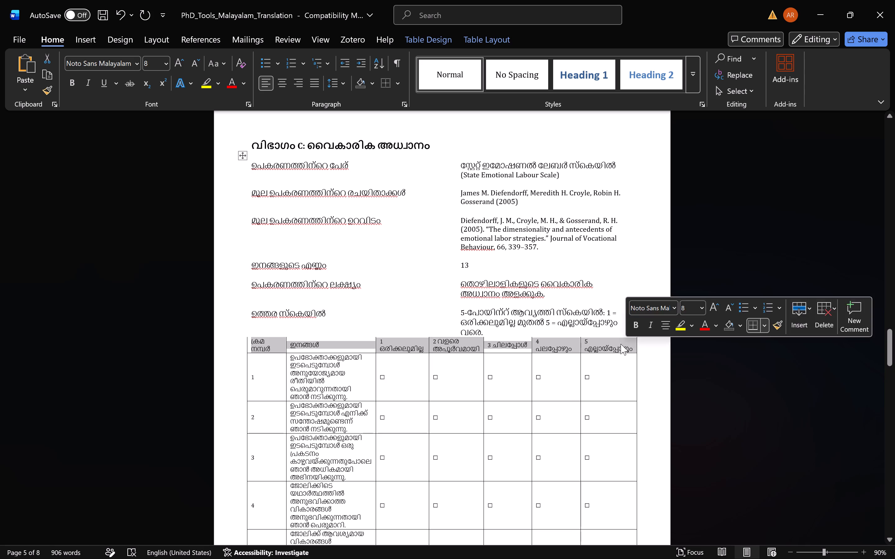
left_click(394, 80)
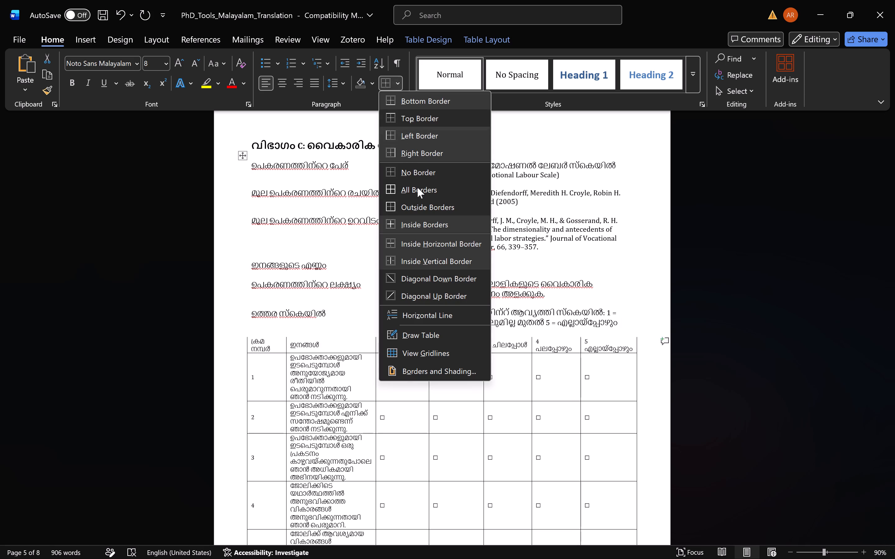
left_click(418, 189)
left_click(687, 341)
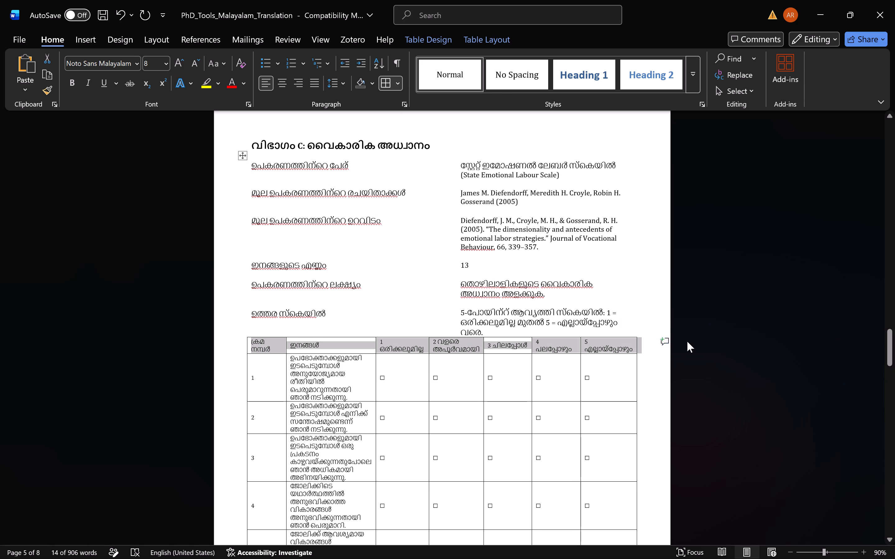
Delete the checkbox symbols from all five response columns for items 1 to 13 in Section C's rating table.
scroll(489, 387, "down", 4)
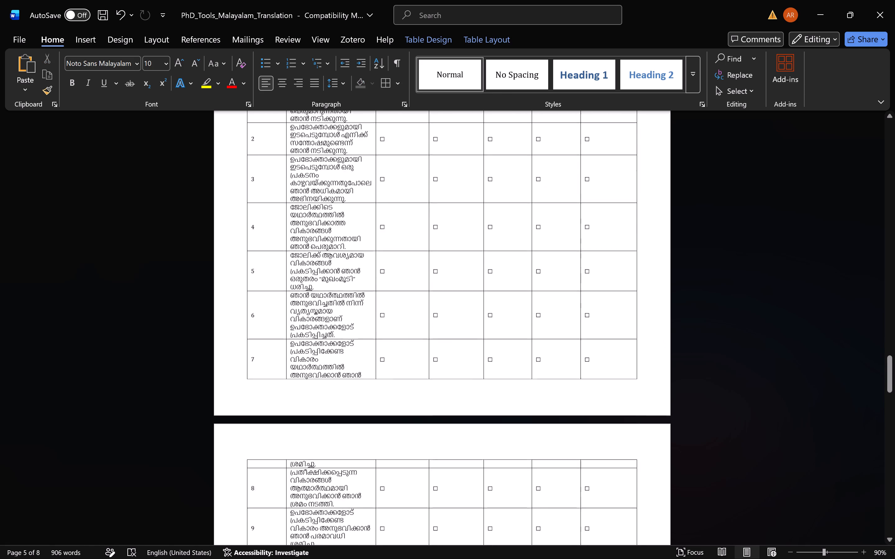
scroll(489, 387, "down", 3)
scroll(489, 387, "up", 4)
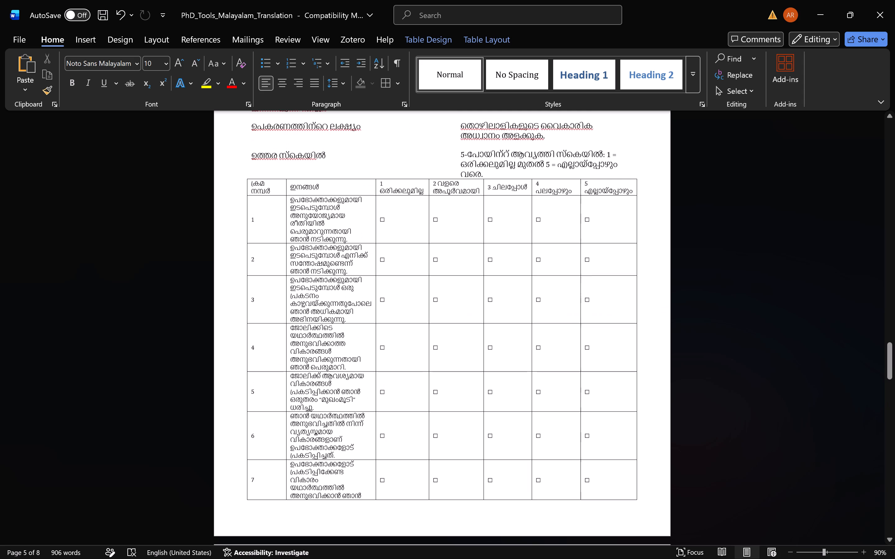
left_click_drag(392, 218, 528, 231)
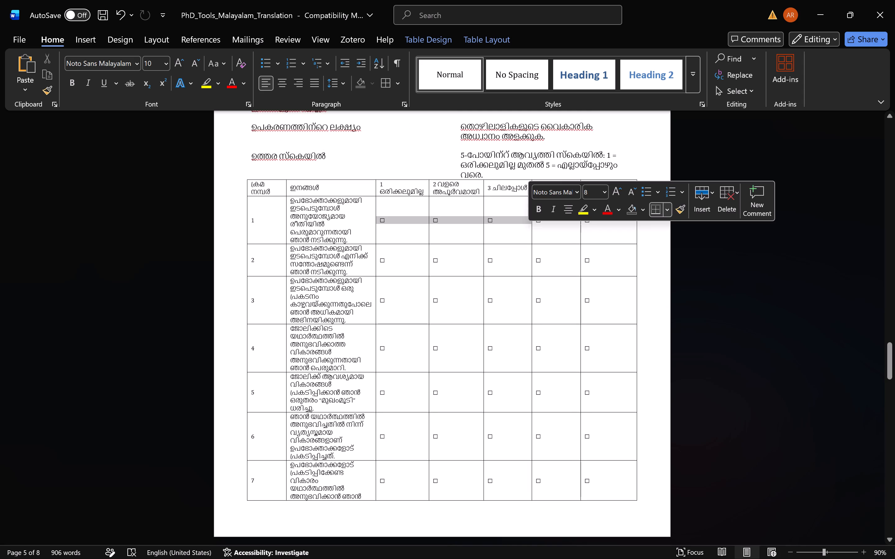
key("shift+Right")
key("shift+Right")
key("shift+Down")
key("shift+Down")
key("shift+Down")
key("shift+Down")
key("shift+Down")
key("shift+Down")
key("shift+Down")
key("shift+Down")
key("shift+Down")
key("shift+Down")
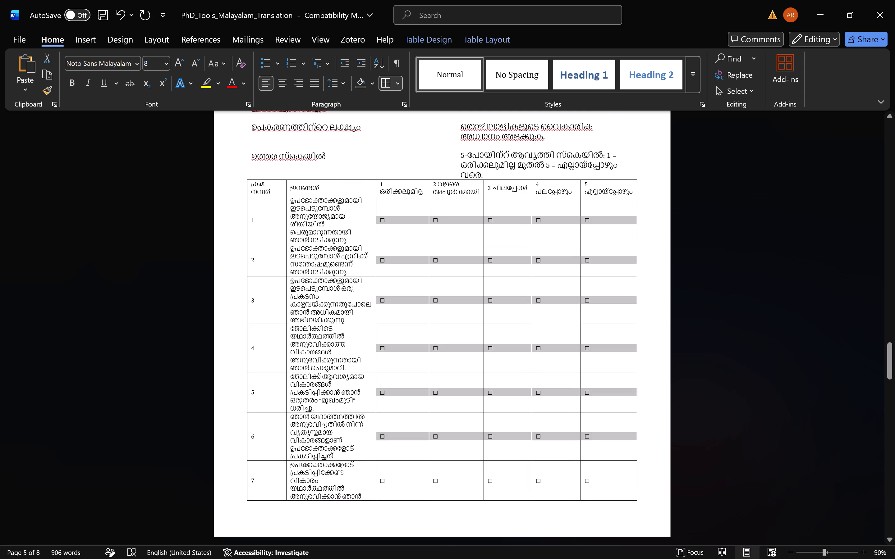
key("shift+Down")
key("shift+Down")
key("shift+Down")
key("shift+Down")
key("shift+Down")
key("shift+Down")
key("shift+Down")
key("shift+Down")
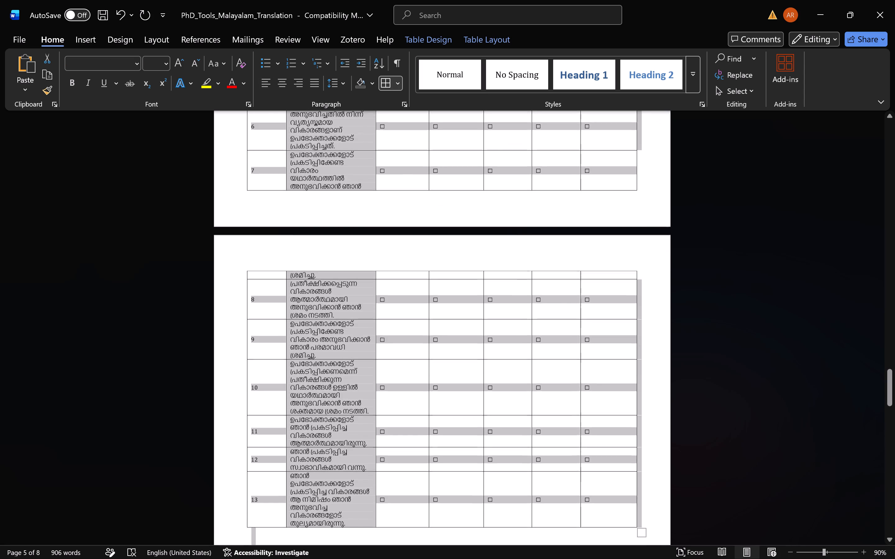
key("shift+Down")
key("shift+Up")
key("shift+Up")
key("shift+Up")
key("shift+Up")
key("shift+Up")
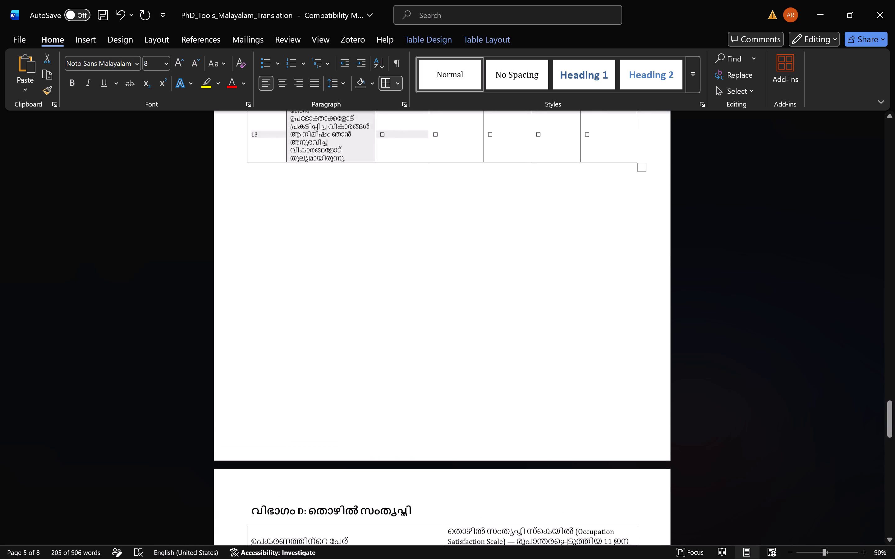
key("shift+Right")
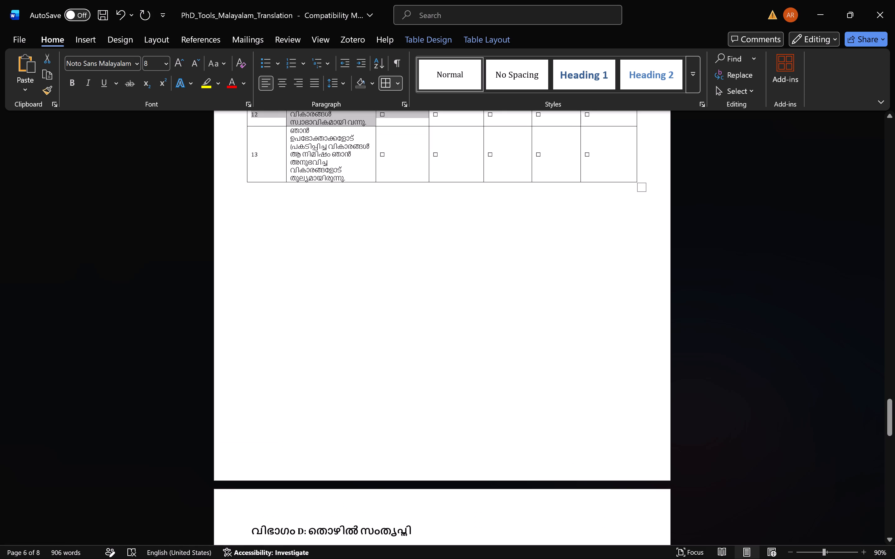
key("shift+Right")
key("shift+Right")
key("shift+Right")
key("shift+Right")
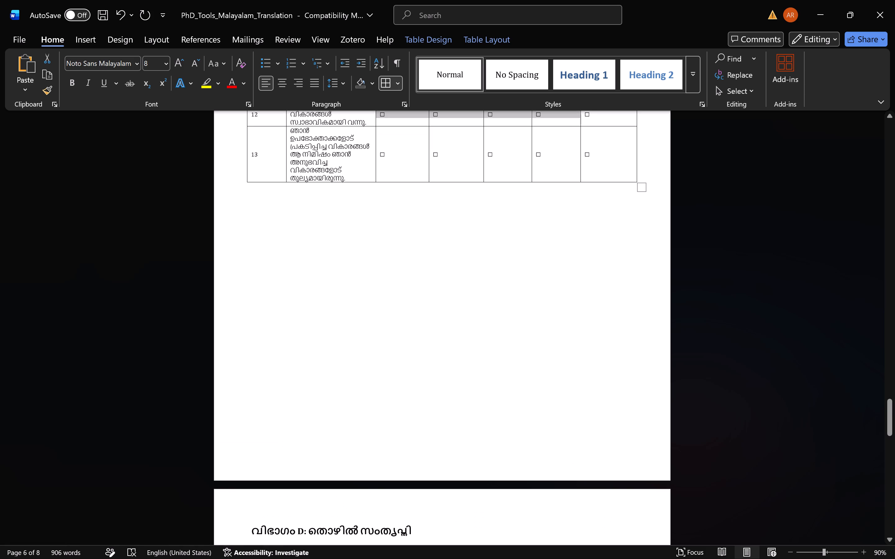
key("shift+Right")
key("shift+Down")
key("Delete")
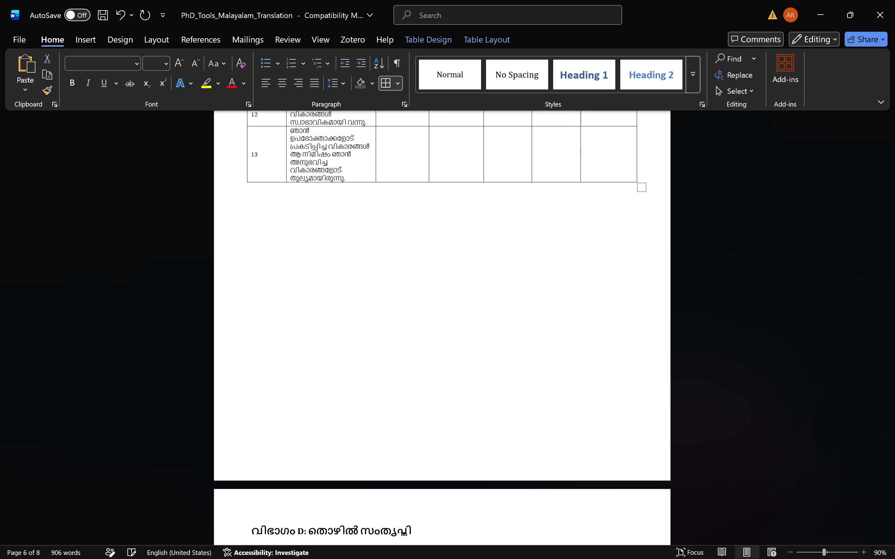
scroll(528, 231, "up", 4)
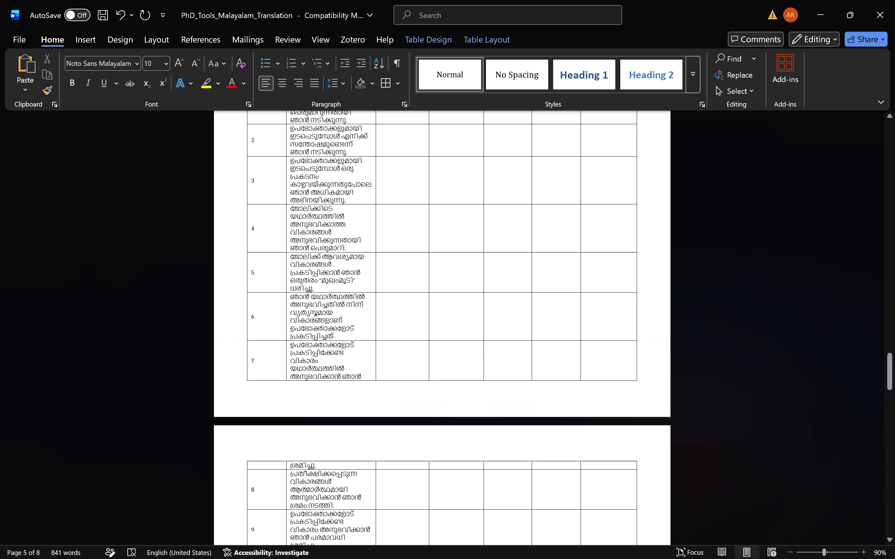
In Section D's details table, add one blank line below both the instrument name description and the authors list.
scroll(528, 231, "down", 10)
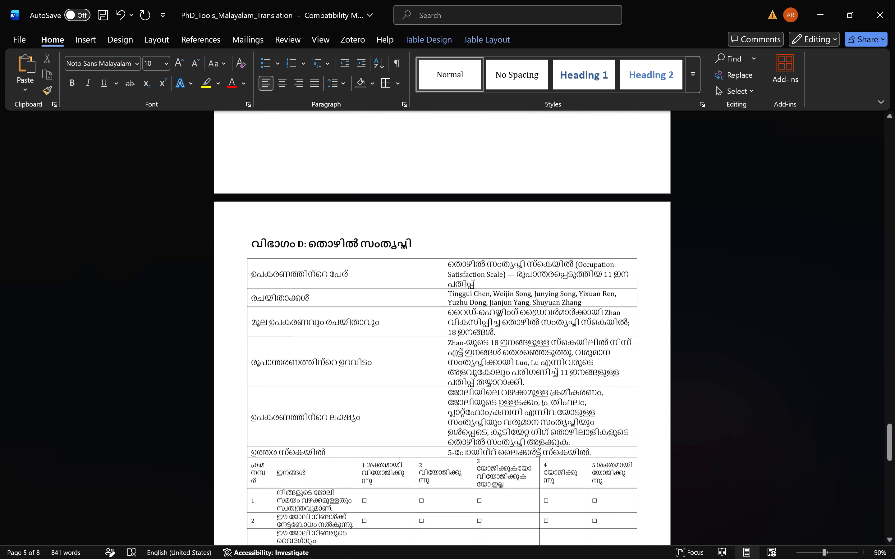
scroll(528, 231, "down", 8)
scroll(528, 231, "up", 6)
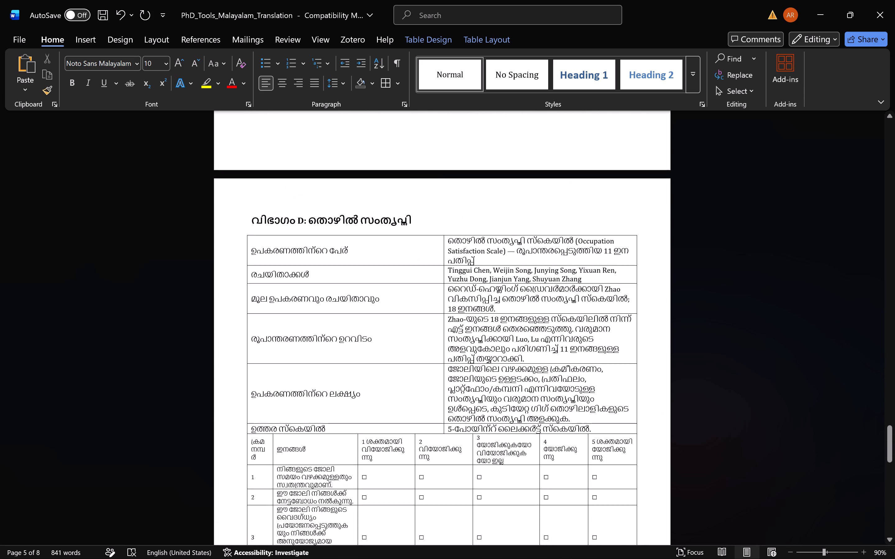
left_click(484, 262)
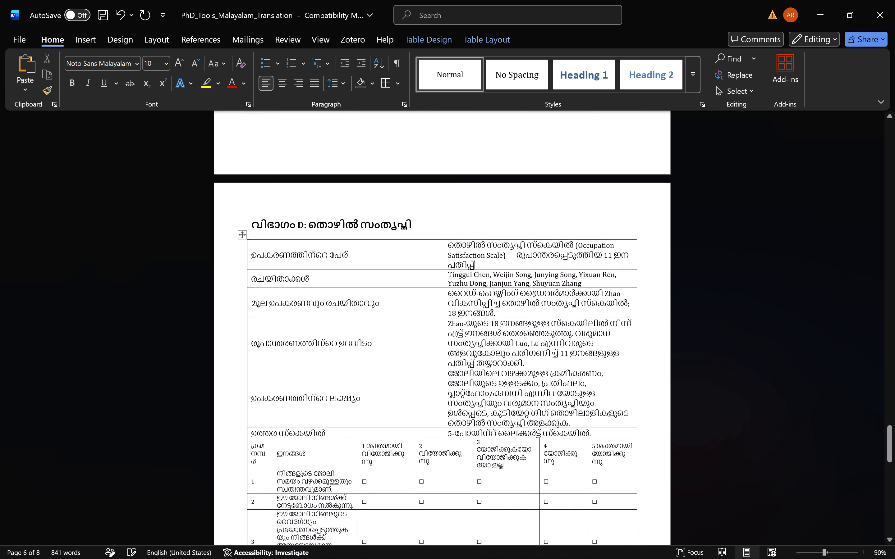
key("Return")
key("Right")
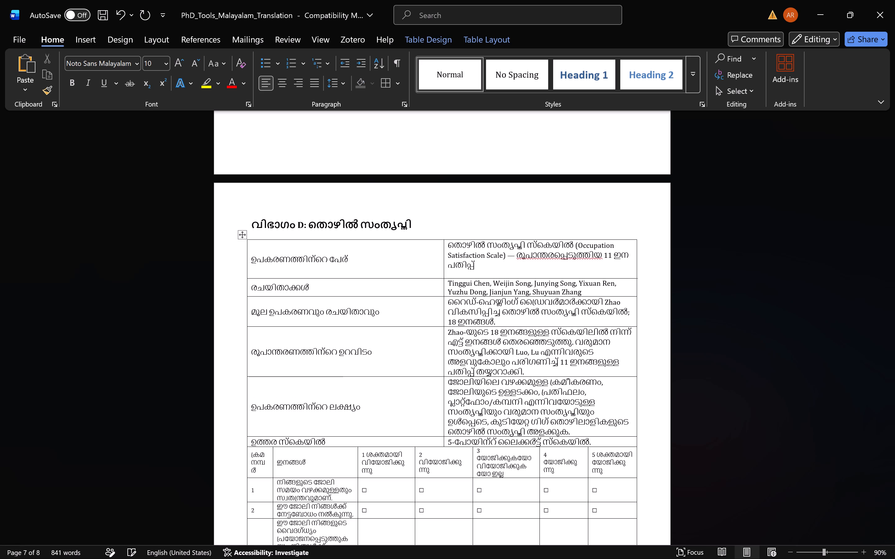
key("Down")
key("Down")
key("Right")
key("Left")
key("Return")
In Section D's details table, add one blank line below both the original instrument description and the adaptation source description.
key("Right")
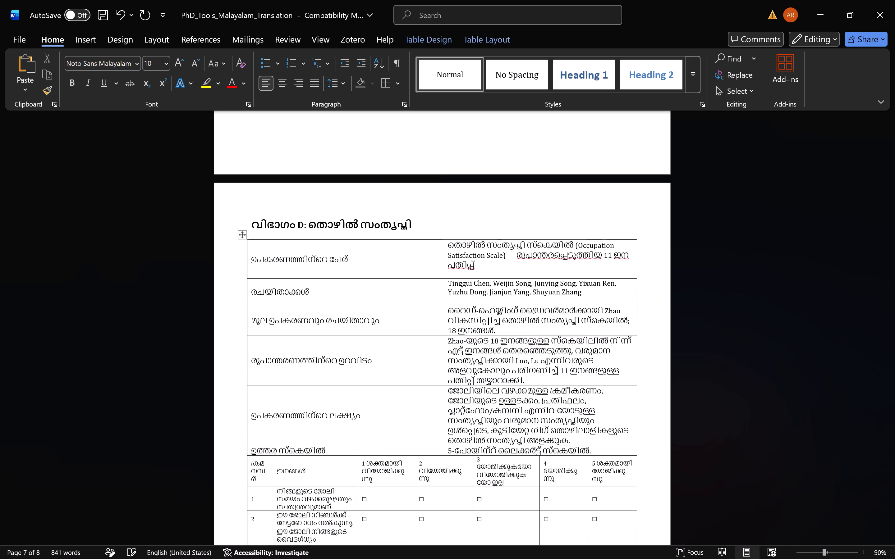
key("Right")
key("Left")
key("Down")
key("Down")
key("Down")
key("Return")
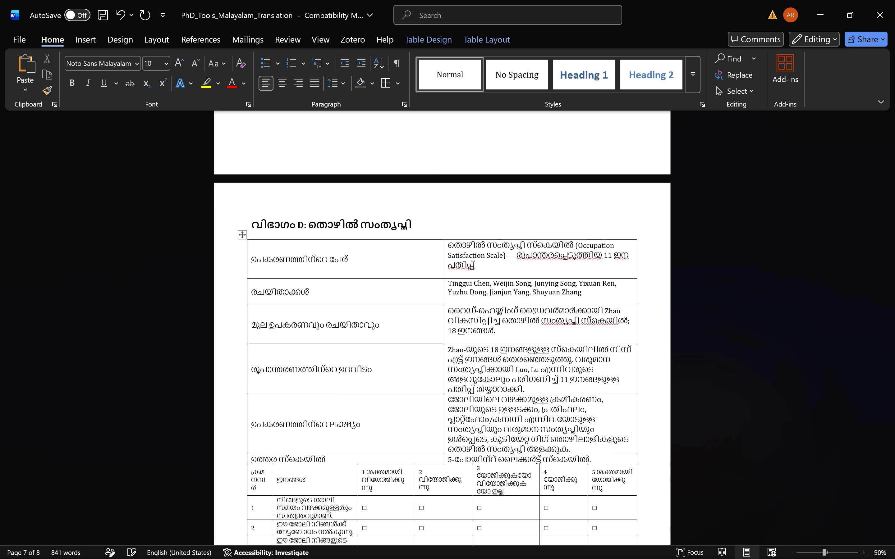
key("Right")
key("Down")
key("Down")
key("Down")
key("Down")
key("Down")
key("Return")
Add one blank line below the instrument purpose description in Section D's details table.
key("Right")
key("Down")
key("Down")
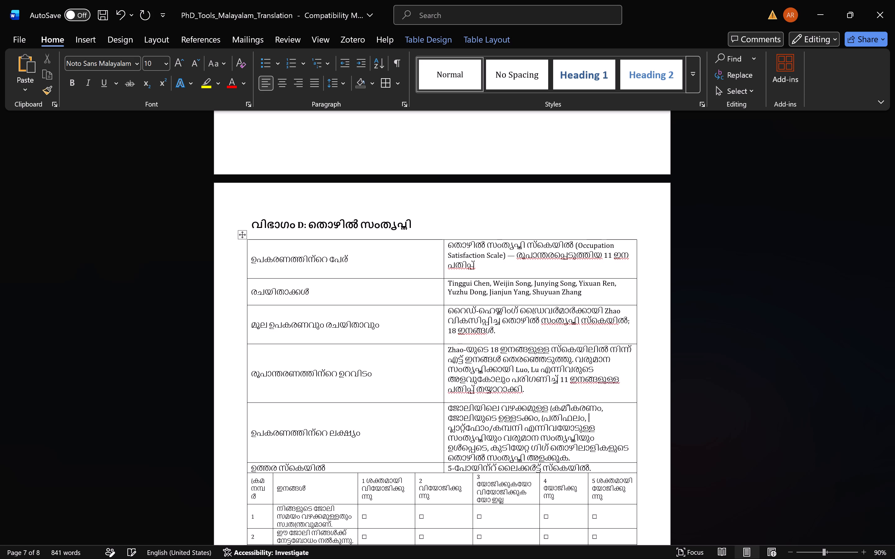
key("Down")
key("Down")
key("Down")
key("Down")
key("Return")
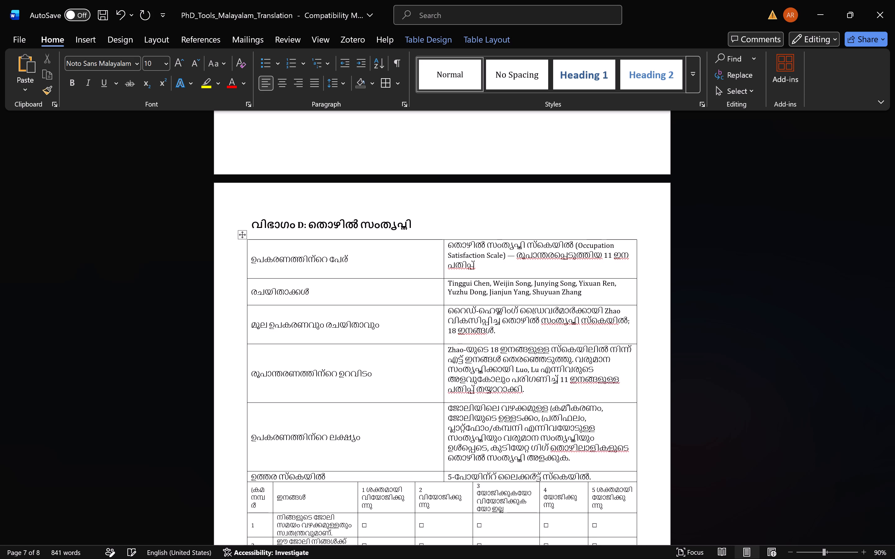
Add three blank lines below the instrument name label in Section D's details table to top-align it.
left_click(375, 257)
key("Return")
key("Return")
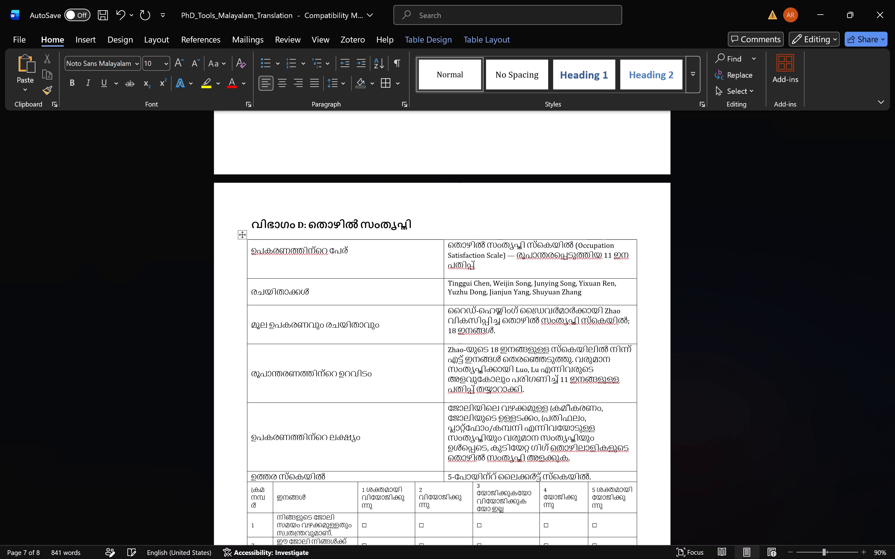
key("Return")
Add two blank lines below the authors label in Section D's details table to top-align it.
key("Right")
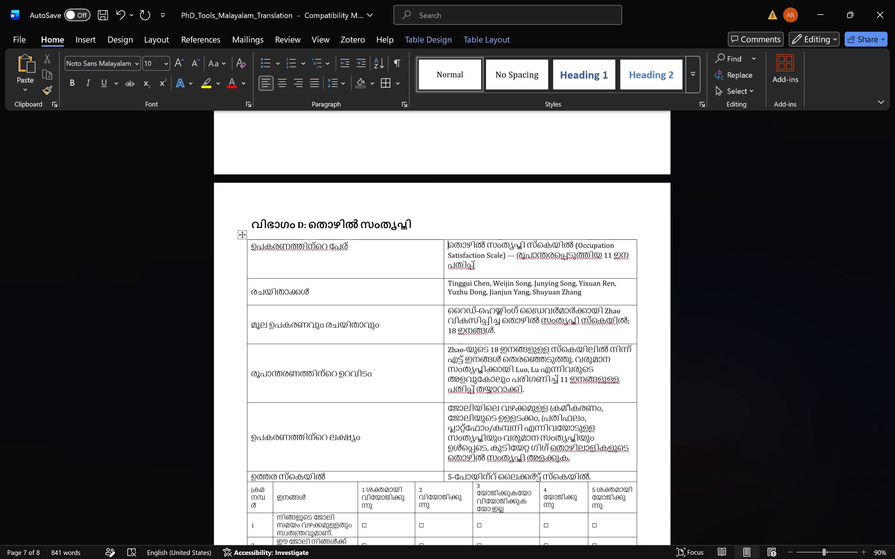
key("Down")
key("Down")
key("Down")
key("Down")
key("Left")
key("Return")
key("Return")
key("Return")
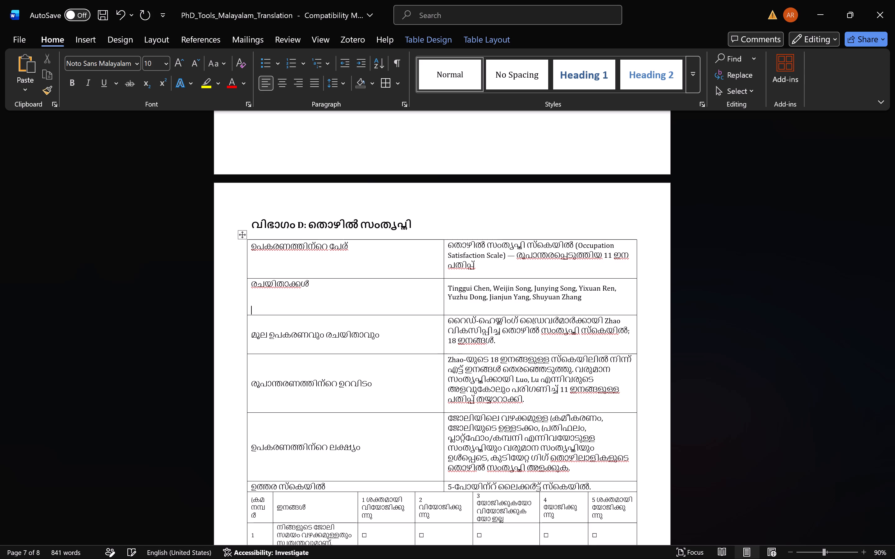
key("BackSpace")
key("Right")
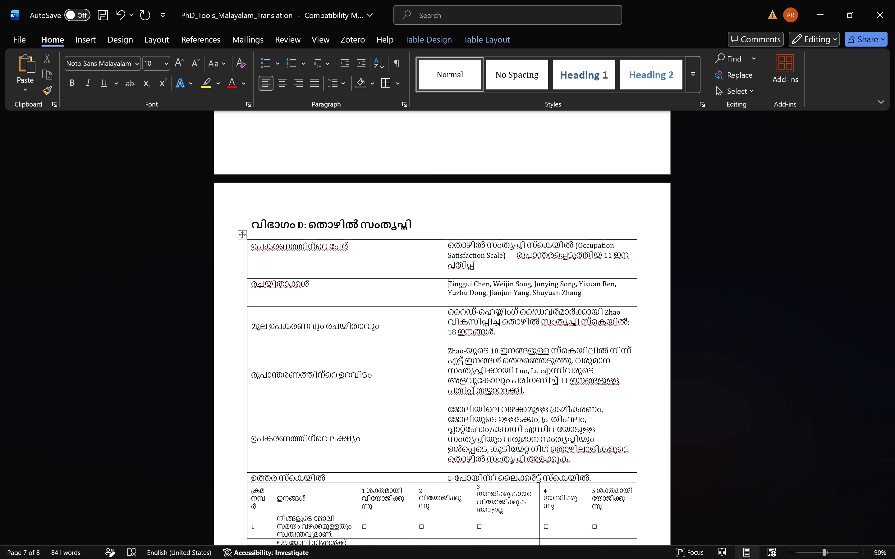
Add three blank lines below the original instrument and author label in Section D's details table to top-align it.
key("Left")
key("Down")
key("Down")
key("Up")
key("Right")
key("Right")
key("Right")
key("Right")
key("Right")
key("Right")
key("Right")
key("Right")
key("Right")
key("Right")
key("Right")
key("Right")
key("Right")
key("Right")
key("Right")
key("Right")
key("Left")
key("BackSpace")
key("ctrl+z")
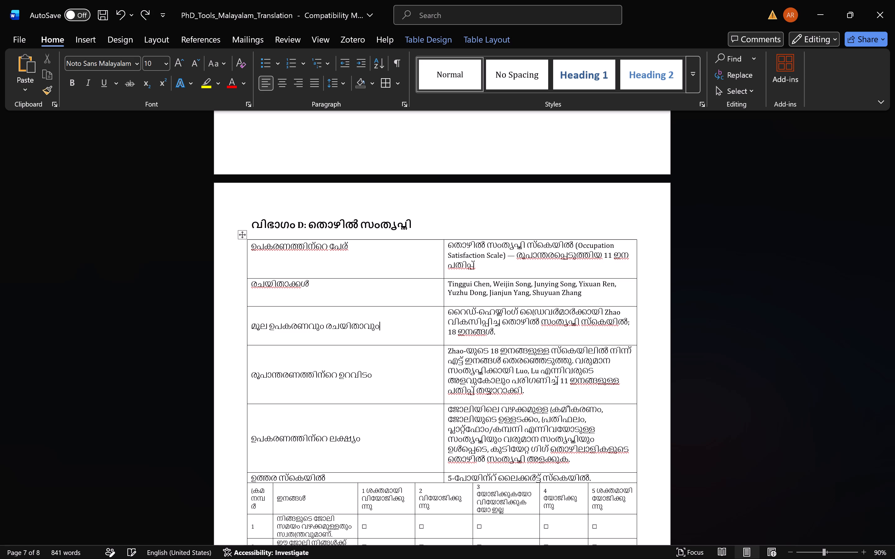
key("Return")
key("Return")
key("Return")
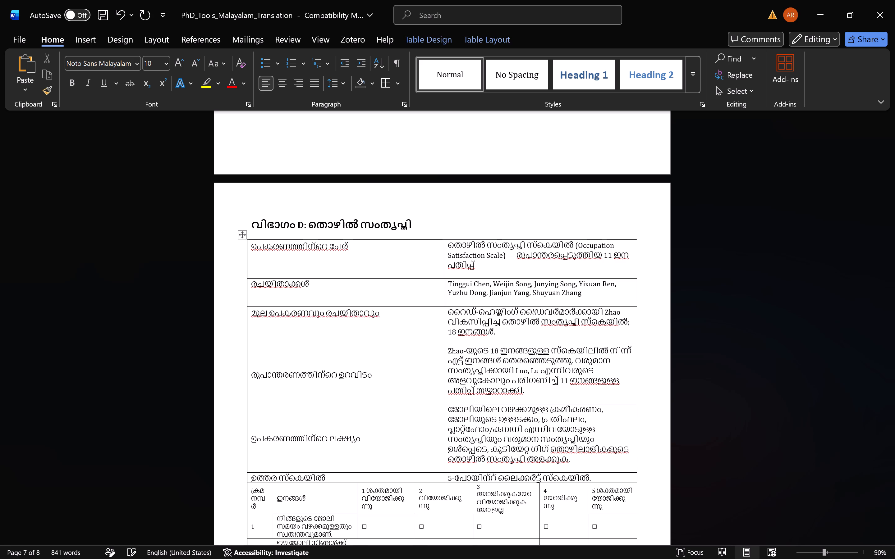
key("Return")
key("BackSpace")
Add five blank lines below the adaptation source label in Section D's details table to top-align it.
key("Right")
key("Right")
key("Up")
key("Left")
key("Left")
key("Down")
key("Down")
key("Down")
key("Down")
key("Left")
key("Left")
key("Left")
key("Left")
key("Left")
key("Left")
key("Left")
key("Left")
key("Left")
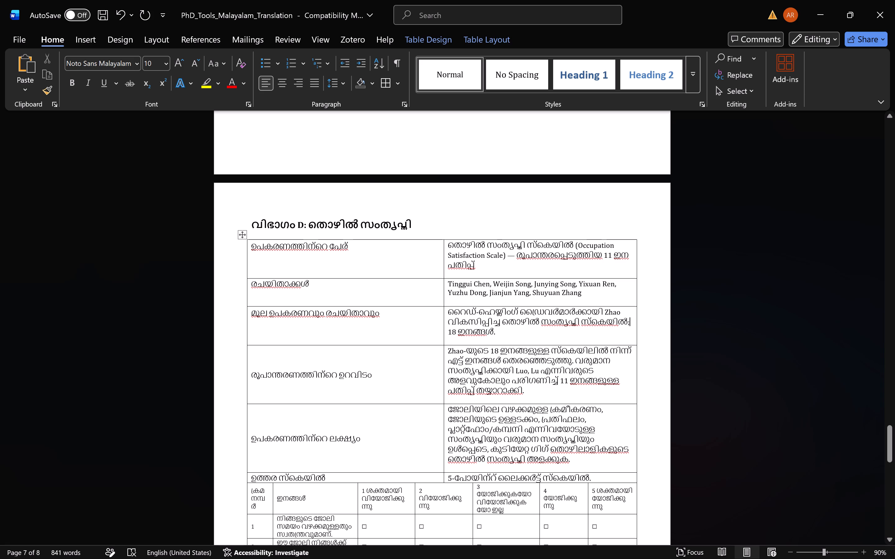
left_click(390, 381)
key("Return")
key("Return")
key("Return")
key("Return")
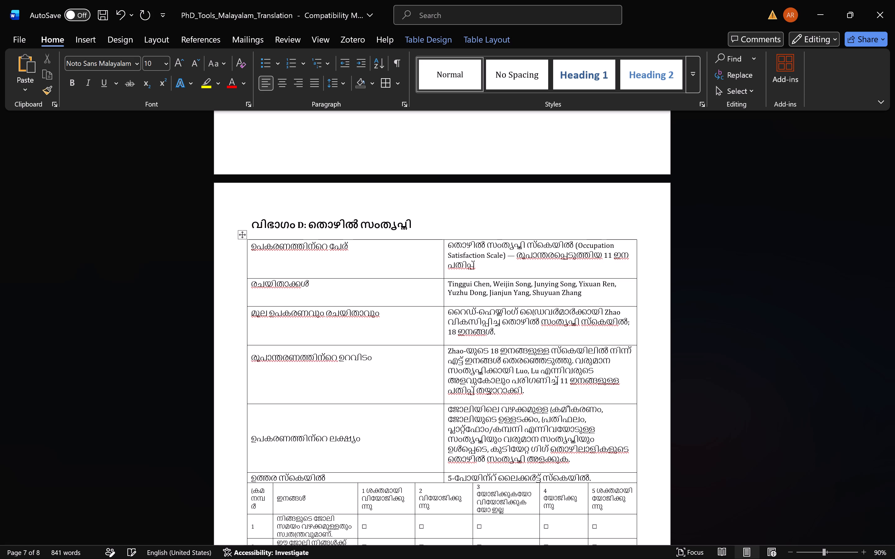
key("Return")
Add six blank lines below the instrument purpose label in Section D's details table to top-align it.
key("Down")
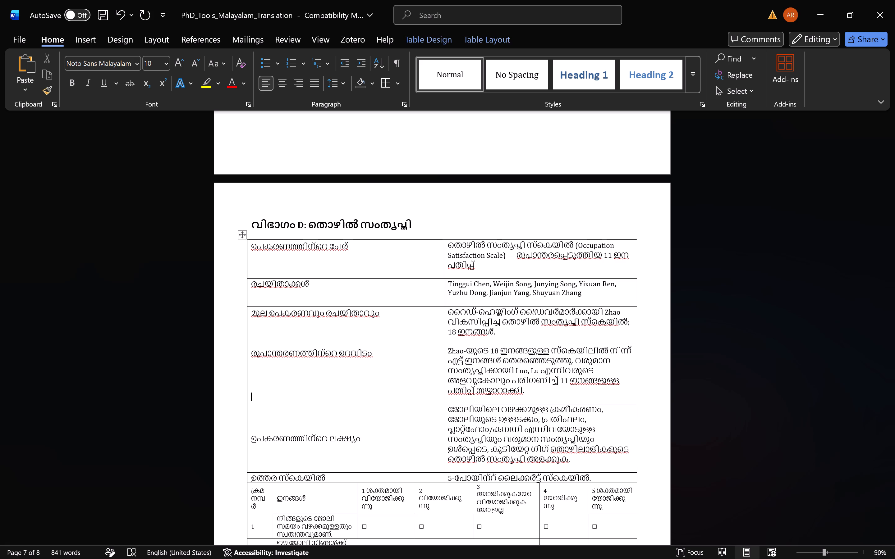
key("Up")
key("Down")
key("Right")
key("Right")
key("Right")
key("Right")
key("Right")
key("Right")
key("Right")
key("Right")
key("Right")
key("Right")
key("Right")
key("Right")
key("Right")
key("Left")
key("Left")
key("Left")
key("Return")
key("Return")
key("Return")
key("Return")
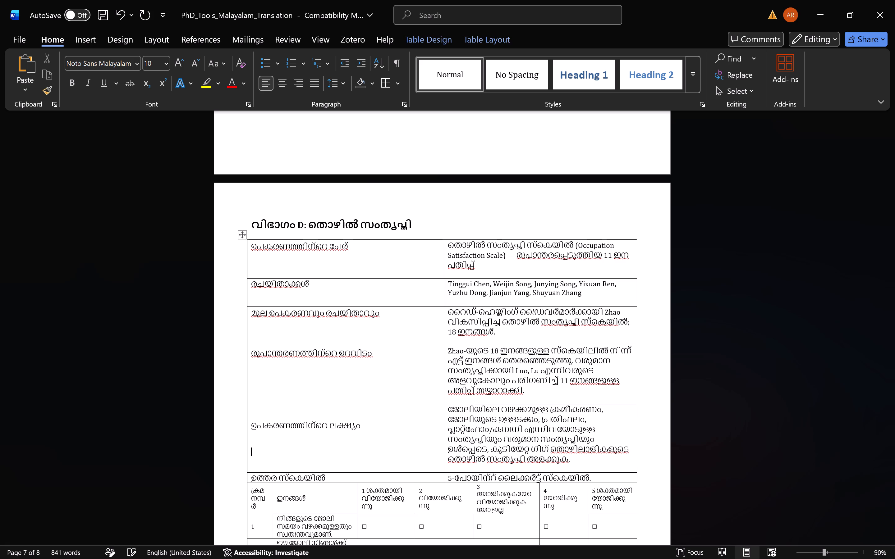
key("Return")
key("Return")
key("Return")
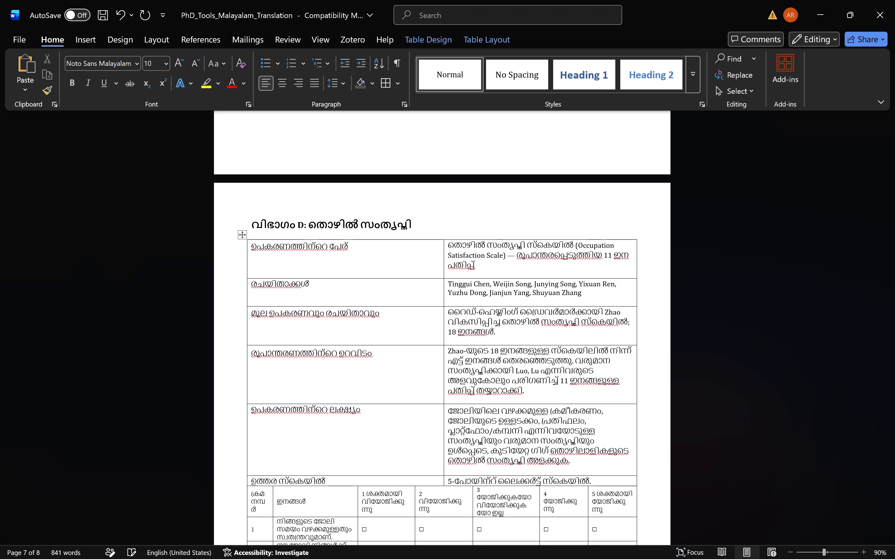
key("BackSpace")
Add one blank line below both the response scale description and its label in Section D's details table.
scroll(390, 381, "down", 1)
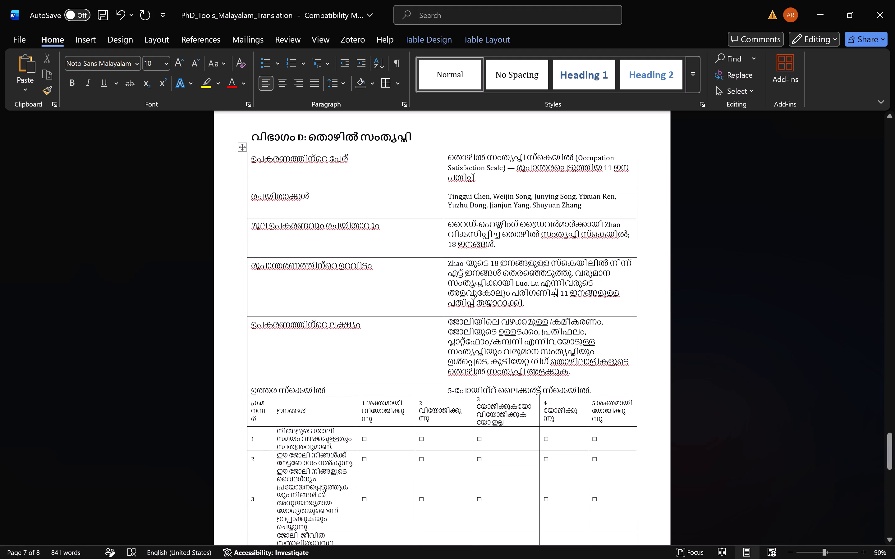
left_click(601, 390)
key("Return")
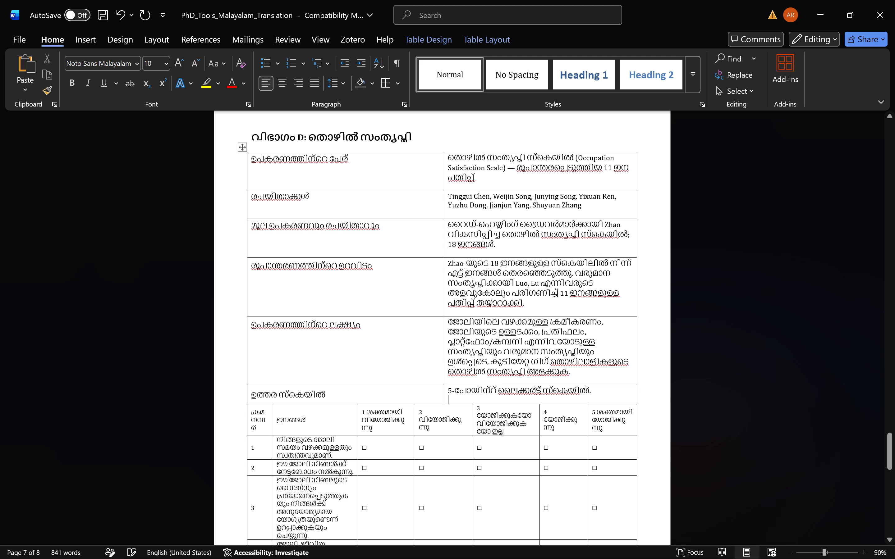
left_click(354, 395)
key("Return")
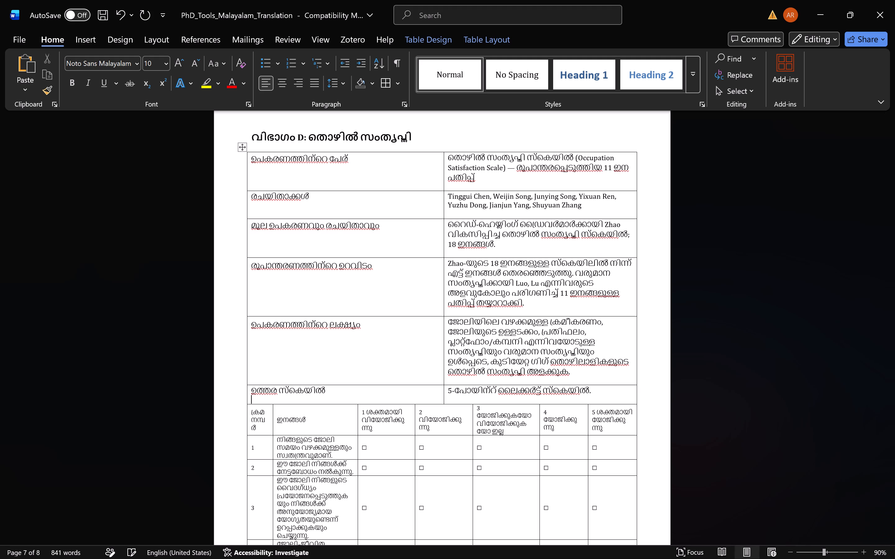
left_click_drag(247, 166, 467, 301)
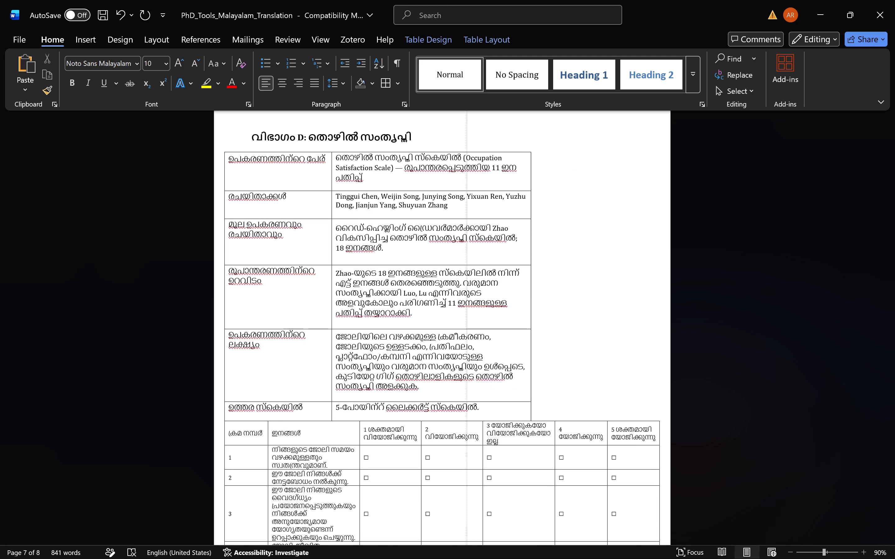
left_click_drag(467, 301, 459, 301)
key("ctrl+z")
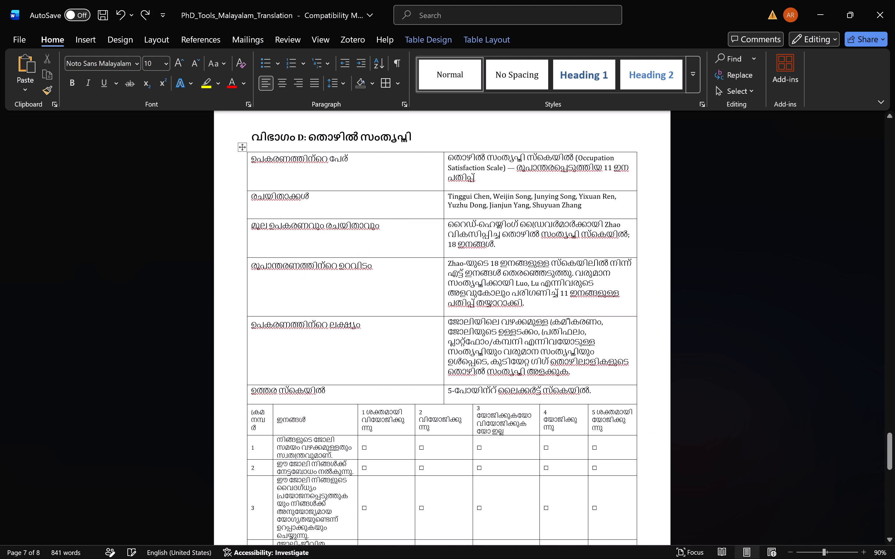
Remove all borders from the six detail rows in Section D, from instrument name through response scale.
left_click_drag(264, 159, 648, 368)
key("shift+Down")
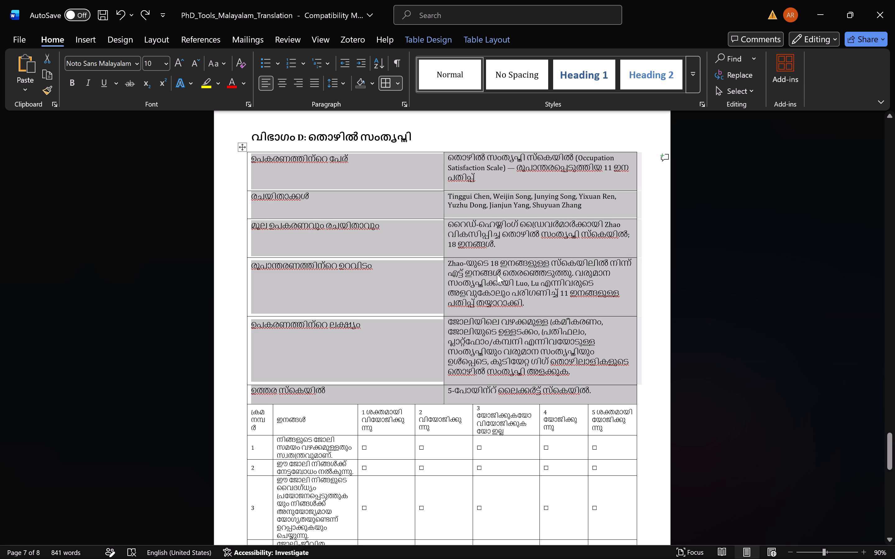
left_click(398, 86)
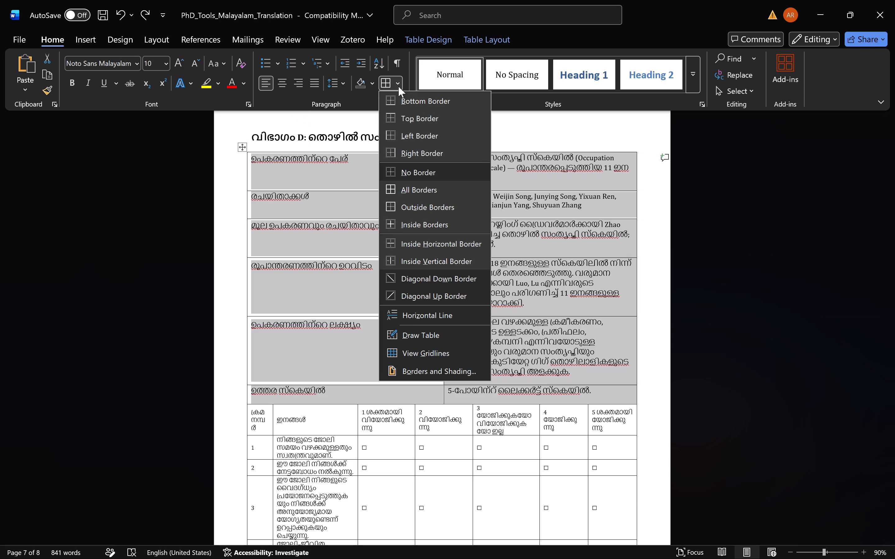
left_click(418, 172)
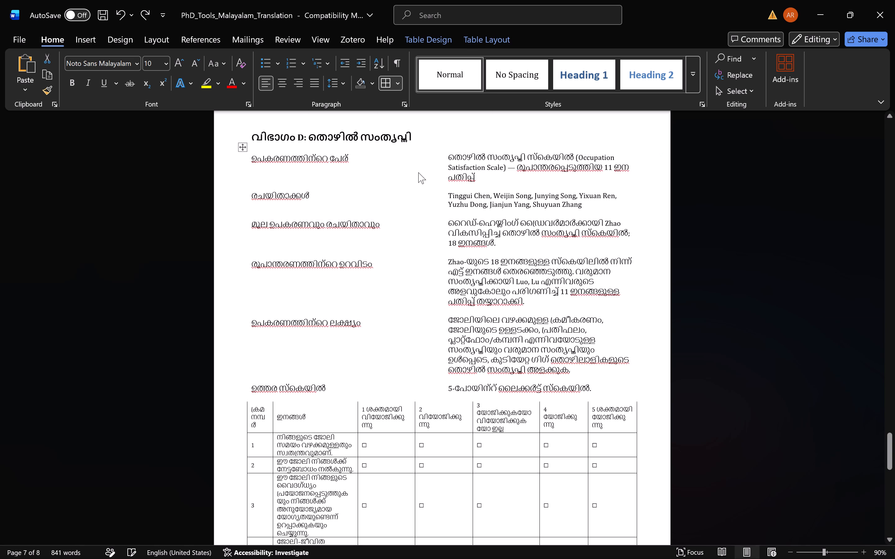
left_click(668, 295)
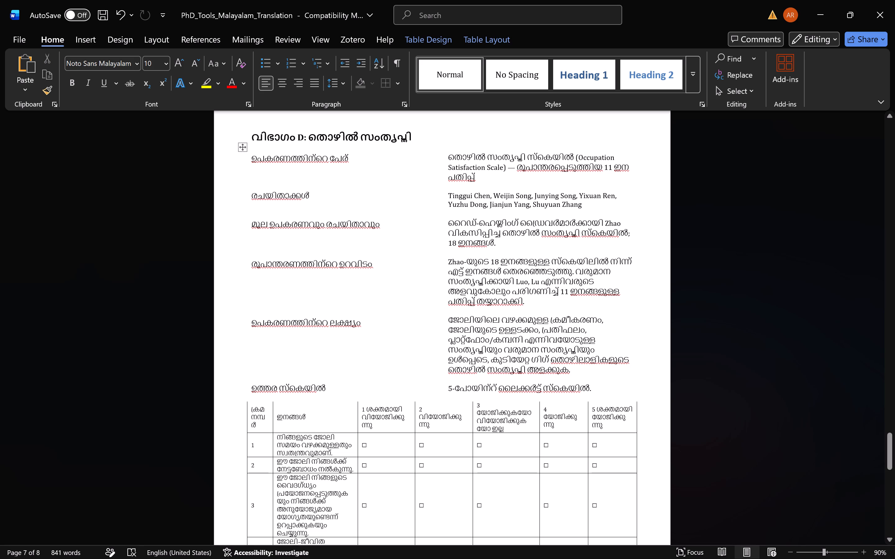
Apply All Borders to the header row of Section D's questionnaire items table.
left_click_drag(259, 417, 650, 419)
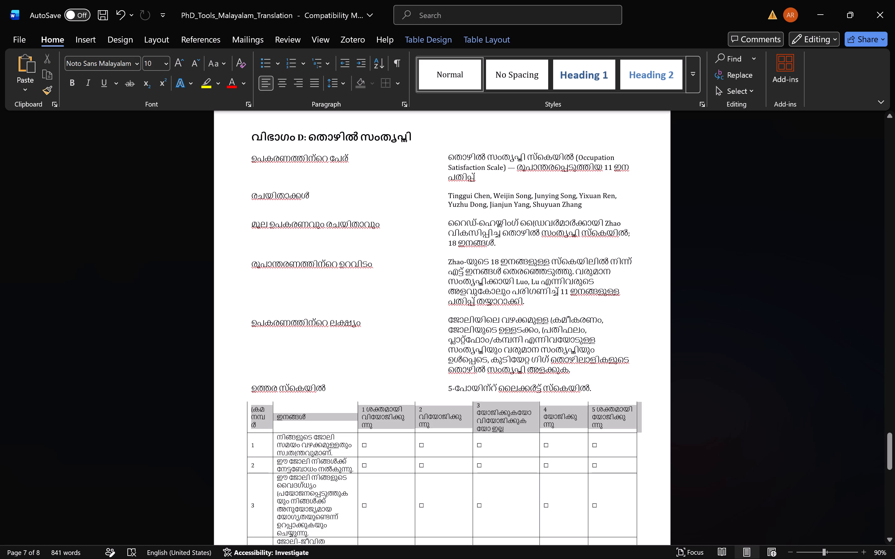
left_click_drag(650, 419, 618, 413)
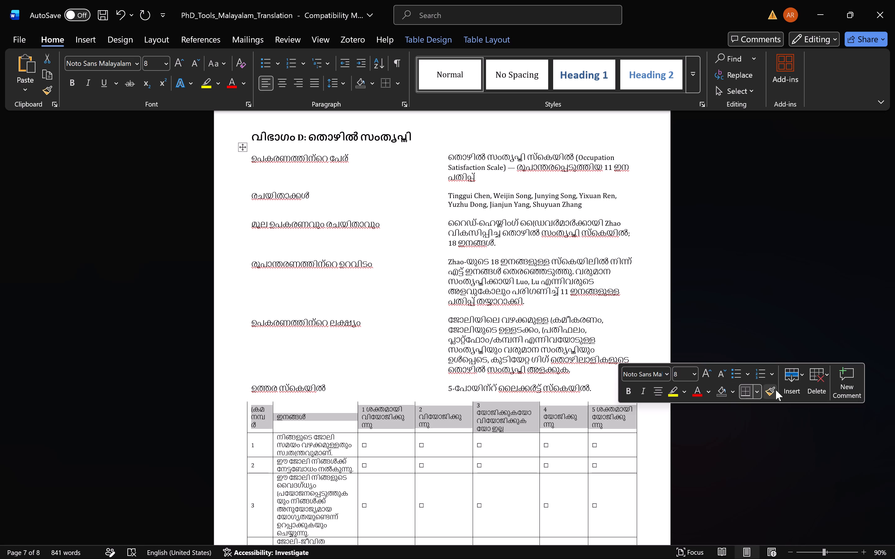
left_click(758, 393)
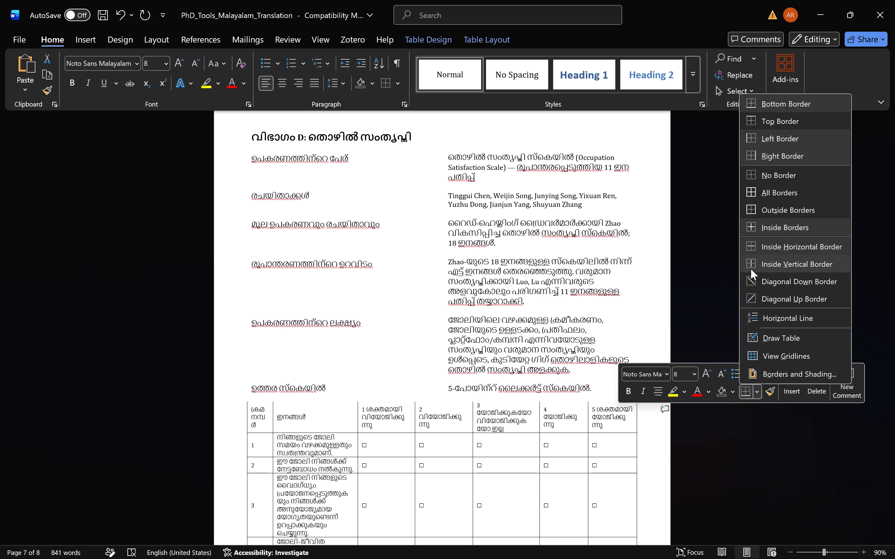
left_click(771, 198)
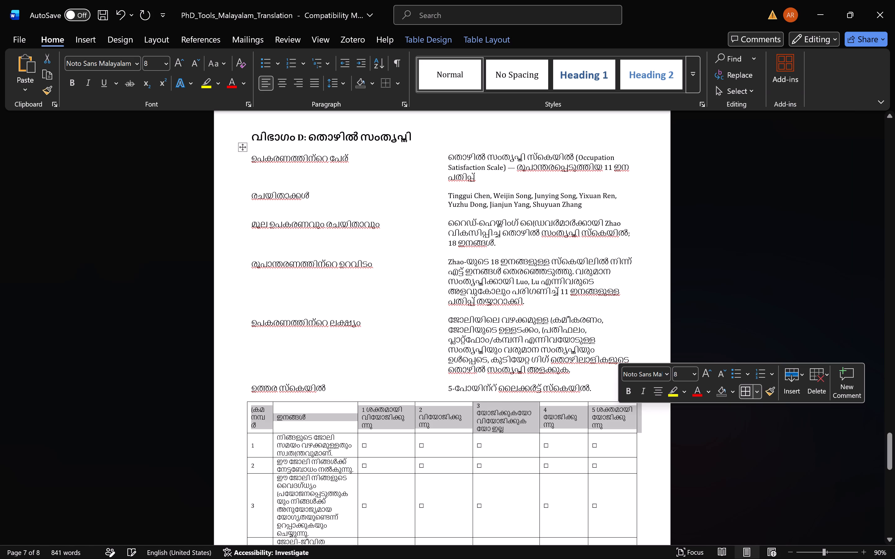
left_click(394, 306)
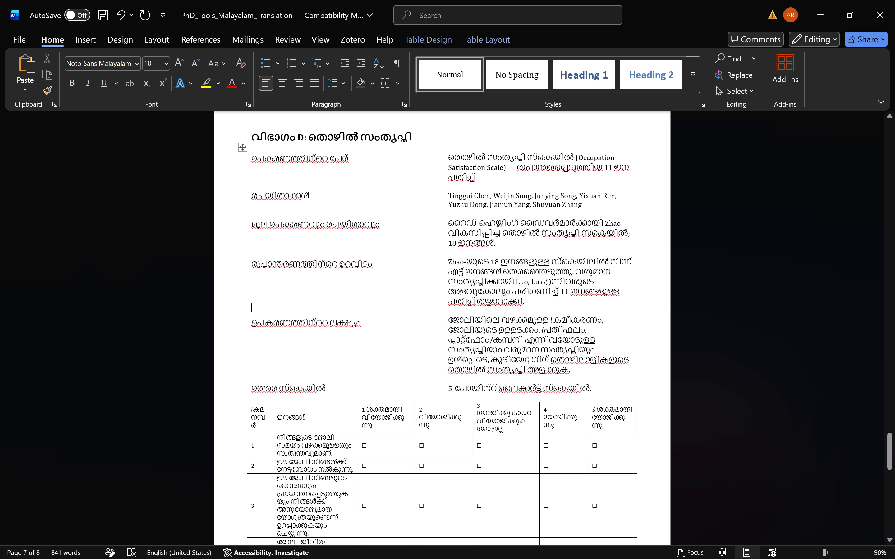
Narrow the label column of Section D's details table so the column divider sits slightly past the longest label.
left_click_drag(444, 239, 431, 239)
left_click(686, 224)
left_click_drag(443, 236, 416, 236)
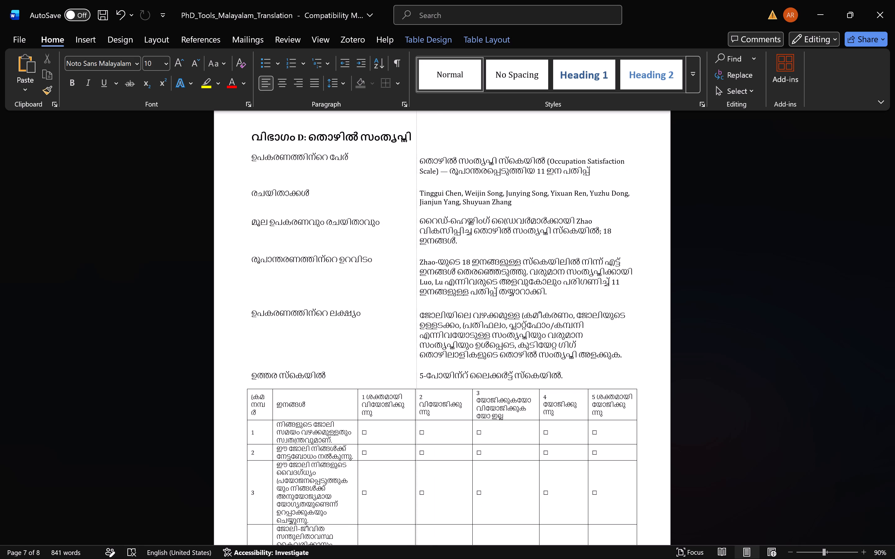
left_click_drag(416, 236, 398, 236)
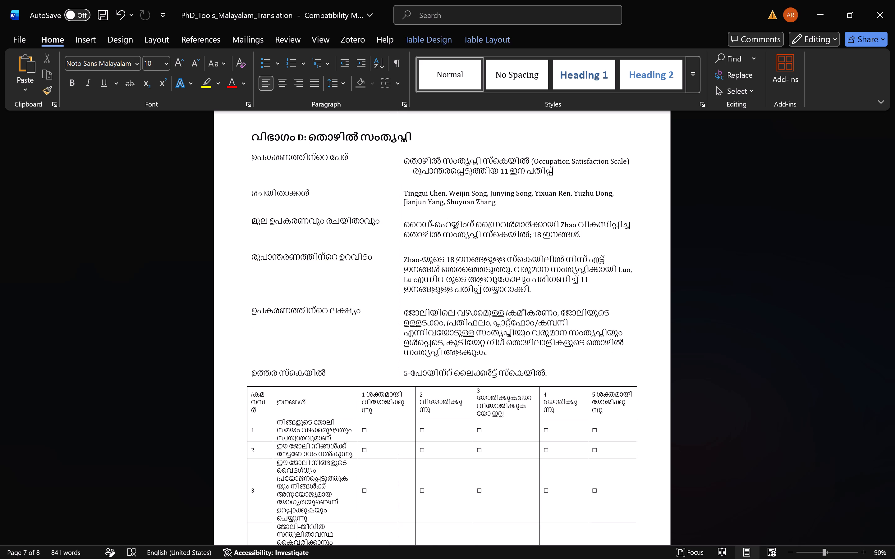
left_click_drag(398, 236, 388, 235)
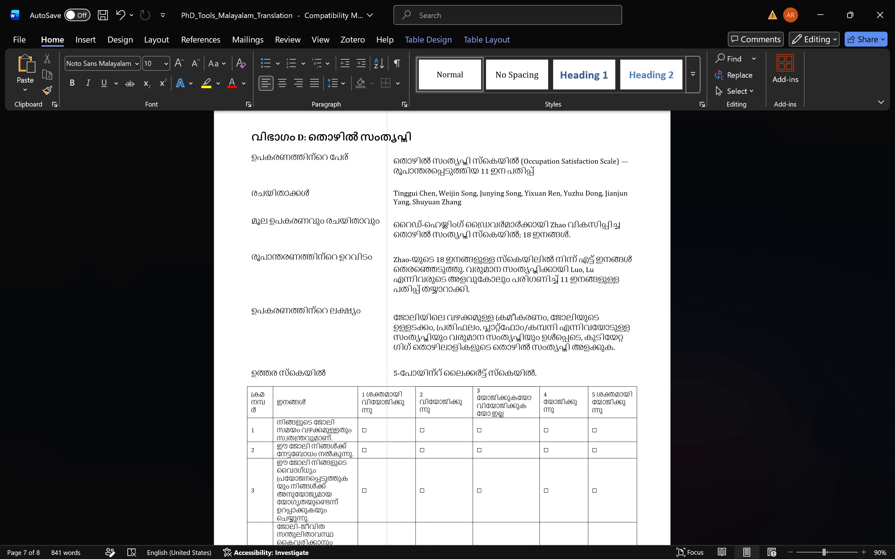
left_click_drag(388, 235, 395, 235)
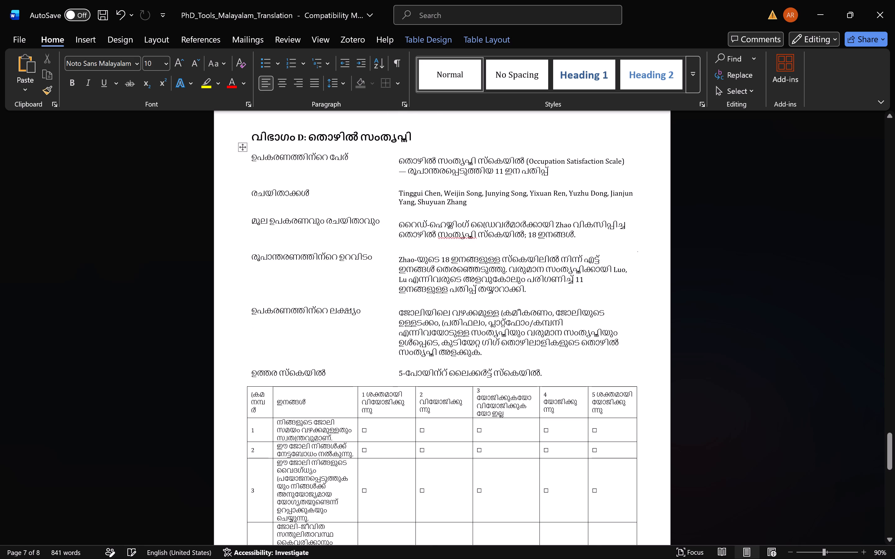
Add one blank line below the original instrument and author description in Section D's details table.
scroll(593, 211, "up", 2)
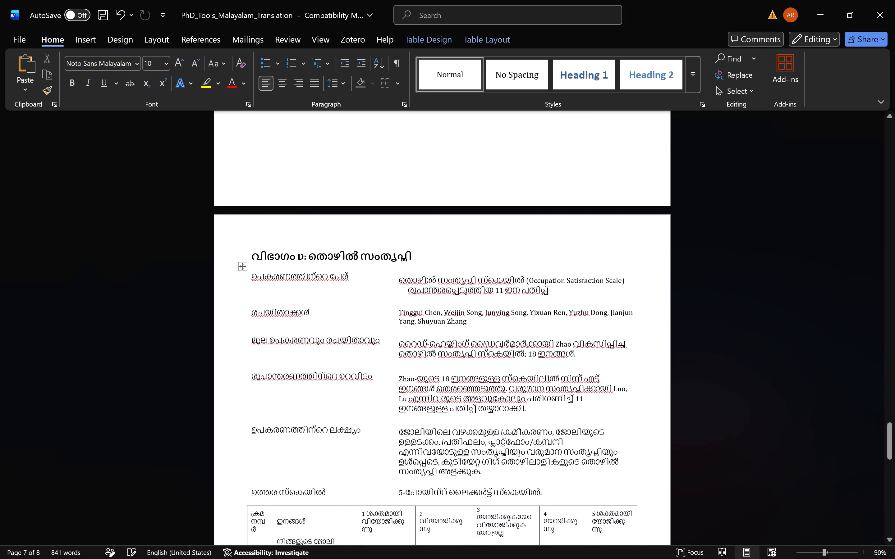
left_click(585, 355)
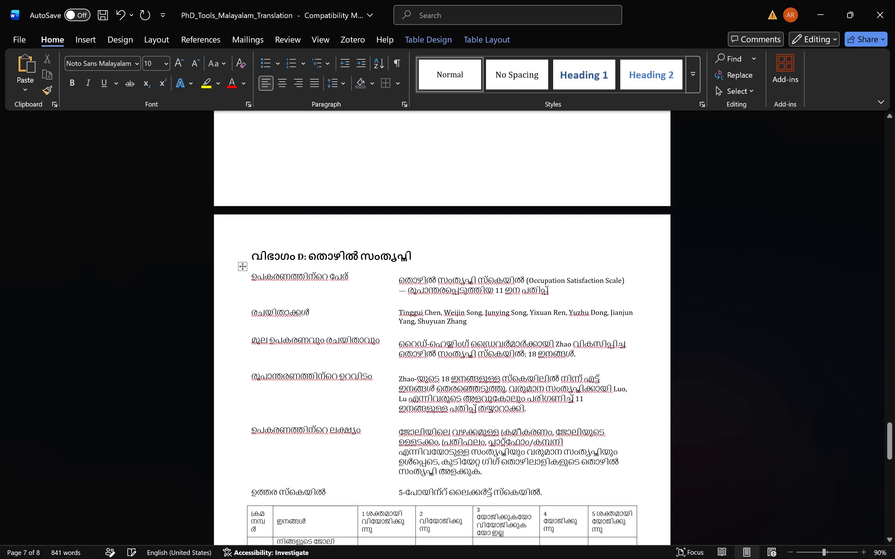
key("Return")
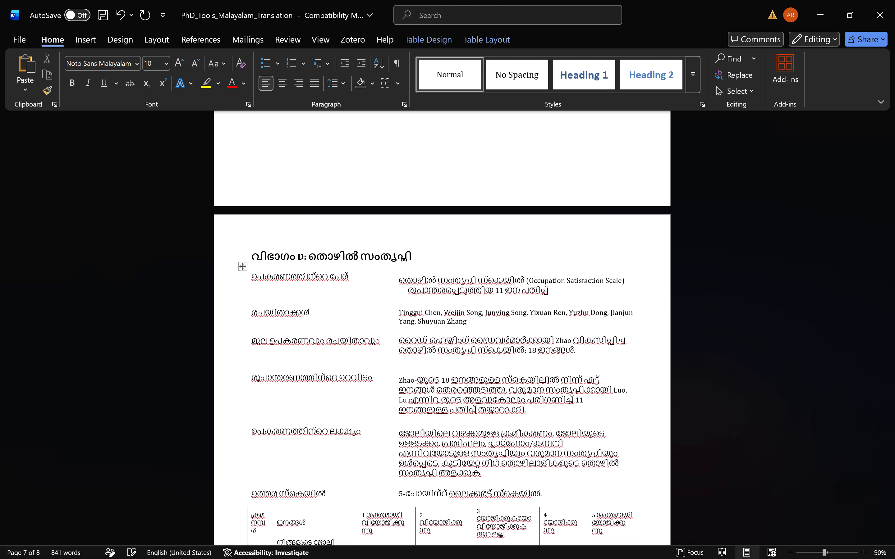
Narrow the label column of Section C's details table so the column divider sits just past the original instrument authors label.
scroll(585, 355, "up", 6)
scroll(585, 355, "right", 1)
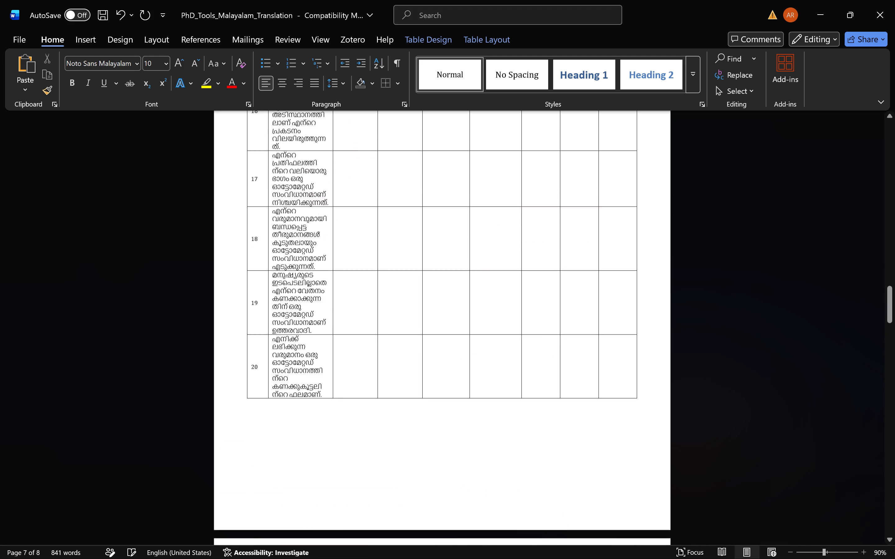
scroll(585, 355, "right", 1)
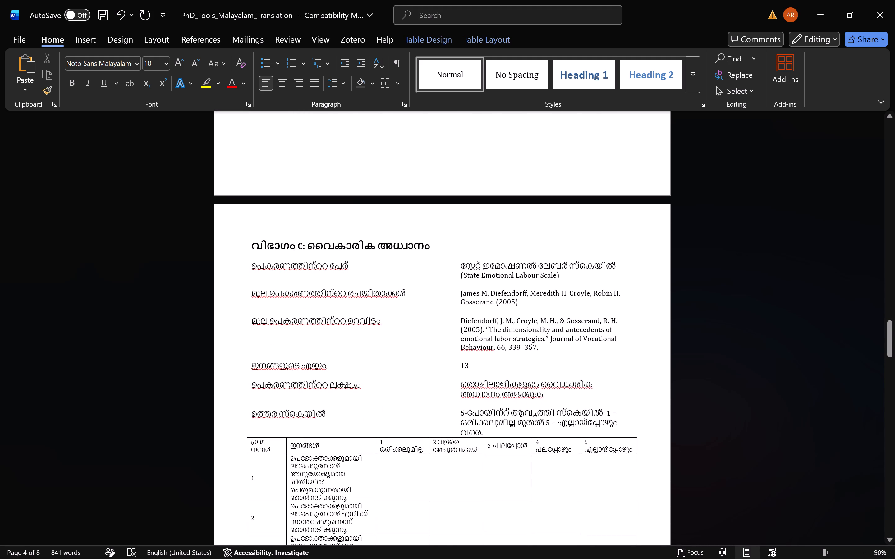
left_click_drag(456, 283, 429, 282)
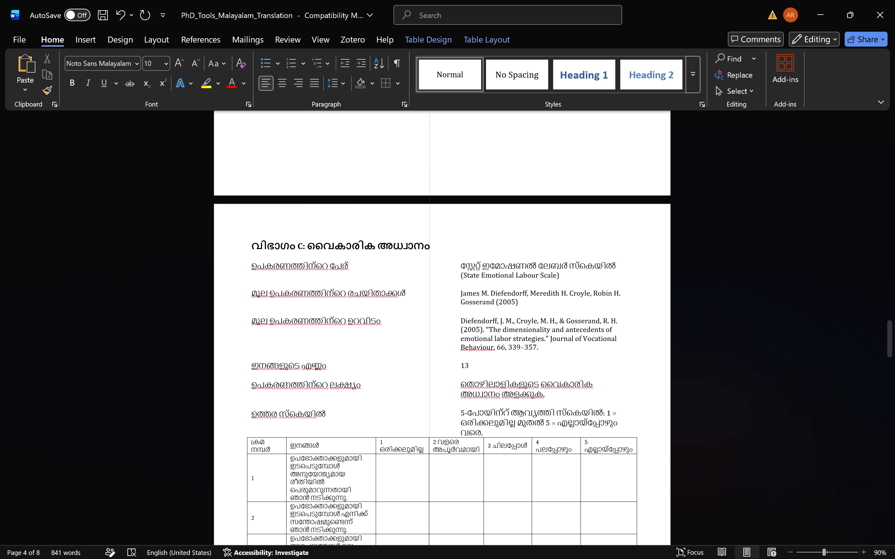
left_click_drag(429, 282, 411, 283)
Narrow the label column of Section B's details table slightly, bringing the divider closer to the original instrument authors label.
scroll(411, 283, "up", 17)
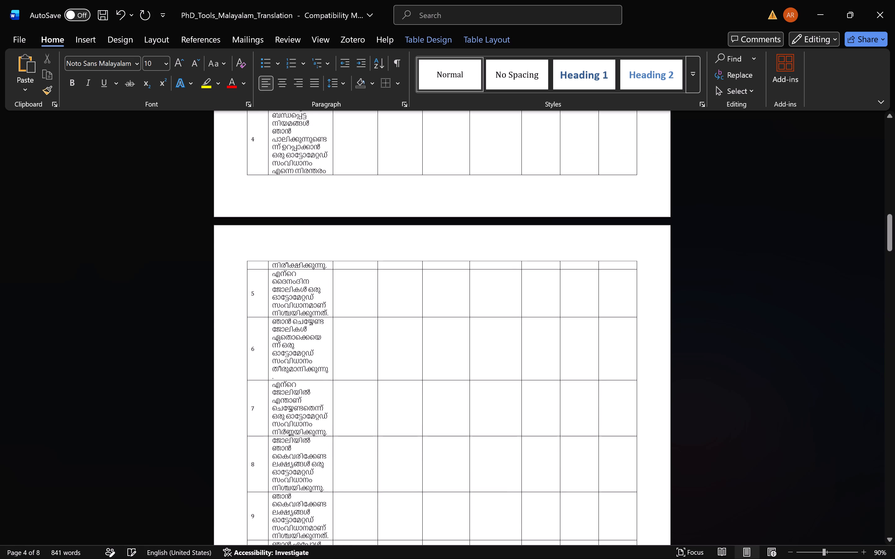
scroll(411, 283, "up", 2)
scroll(411, 283, "down", 2)
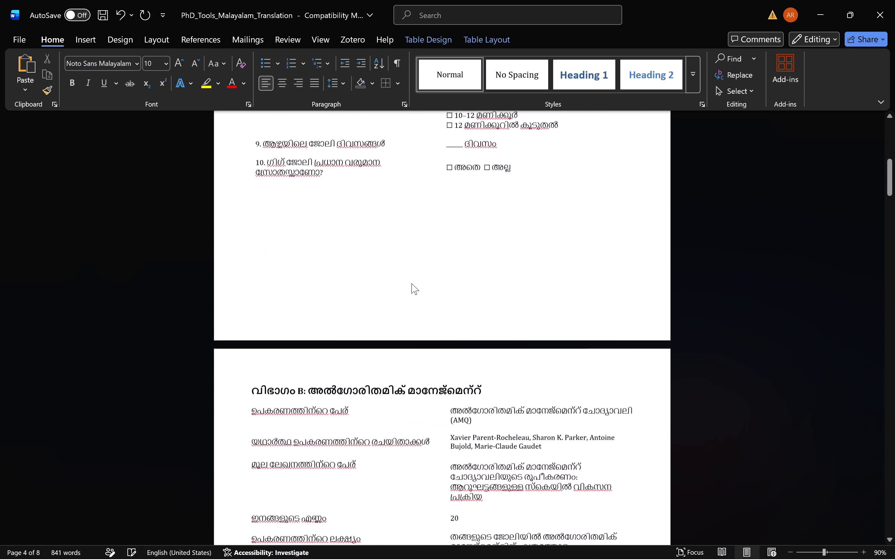
scroll(411, 283, "down", 2)
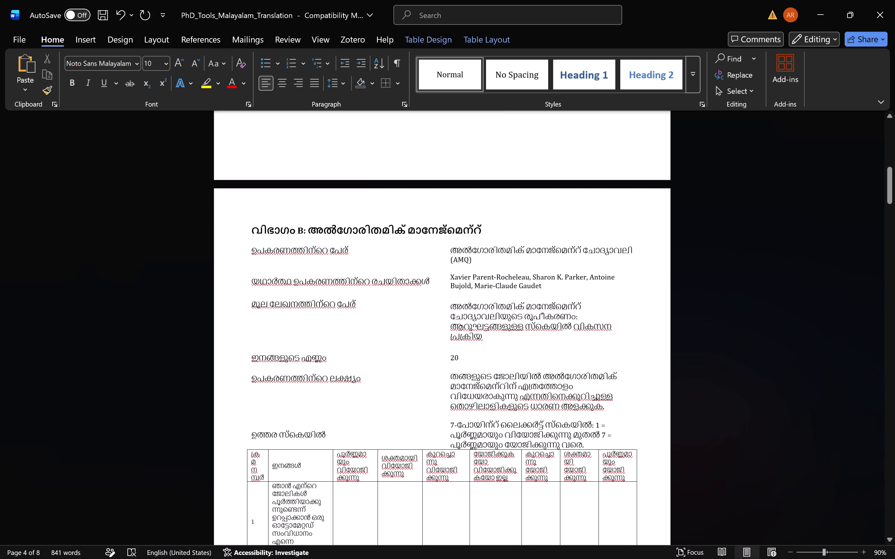
left_click_drag(446, 298, 438, 298)
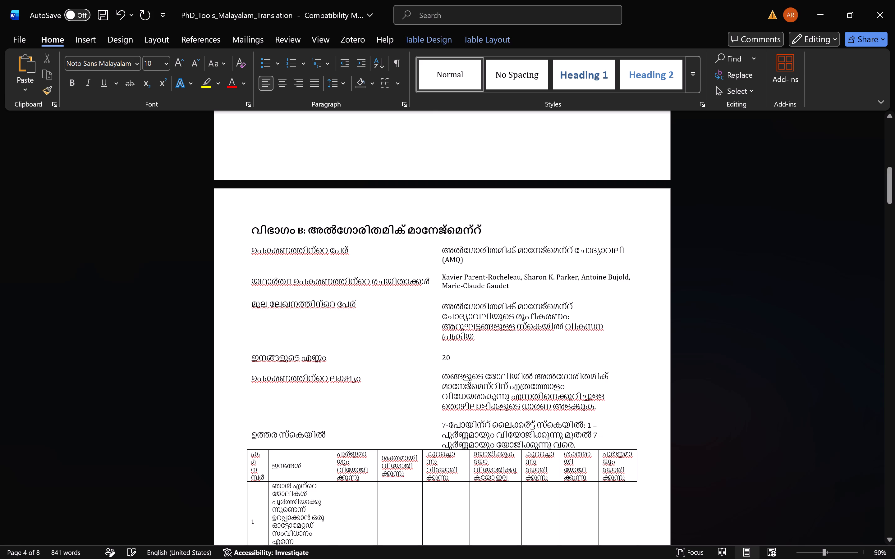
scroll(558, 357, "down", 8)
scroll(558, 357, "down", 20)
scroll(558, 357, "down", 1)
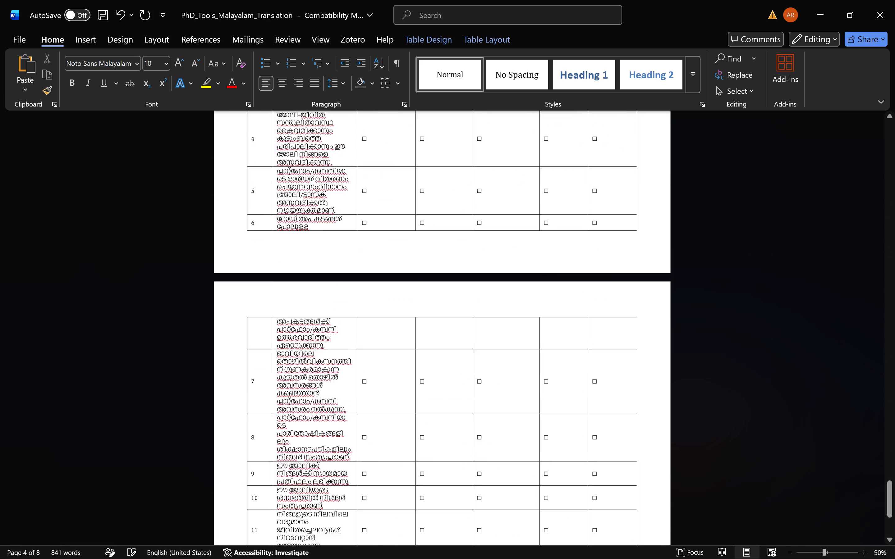
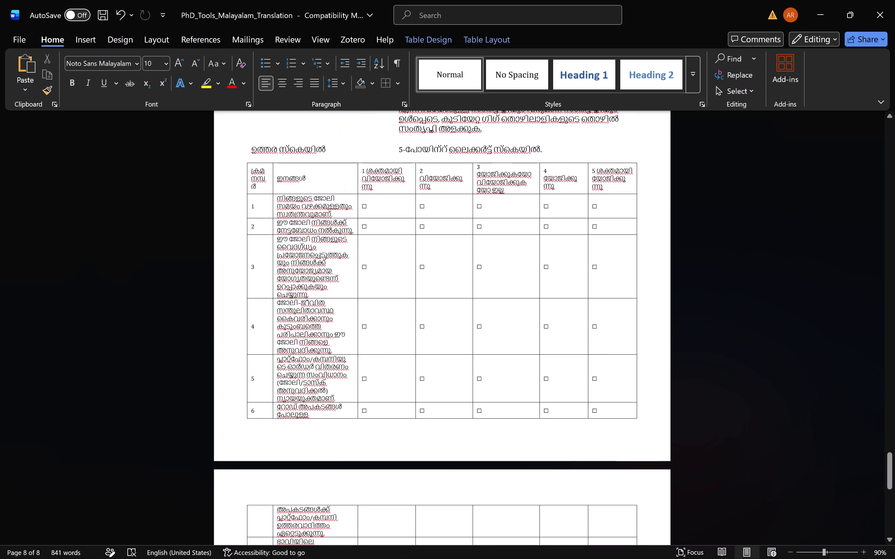
Select the response checkbox cells in the job satisfaction scale's table, starting from item 1 and extending down the rows.
right_click(464, 274)
left_click(364, 208)
left_click_drag(364, 208, 562, 474)
scroll(562, 474, "down", 5)
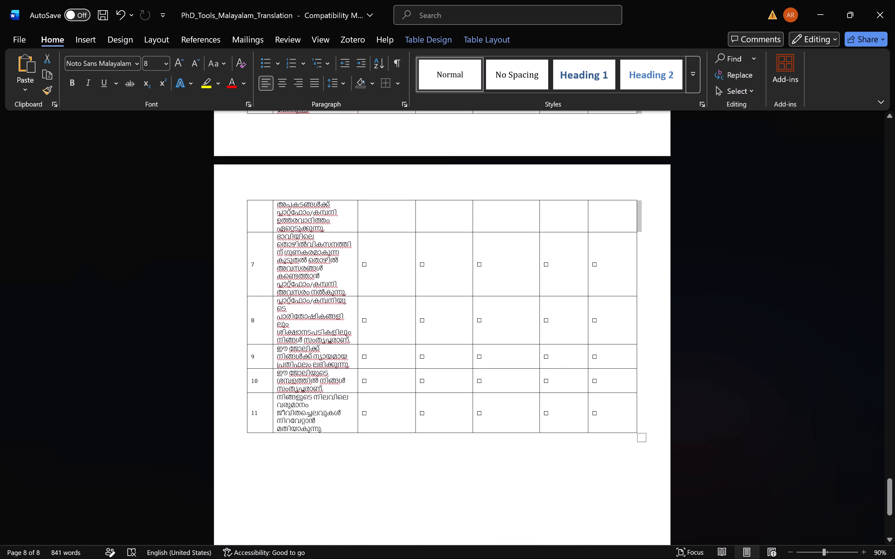
Delete the checkbox symbols from the five response columns for items 1 to 11 in the Section D job satisfaction table.
key("shift+Down")
key("shift+Down")
key("shift+Down")
key("shift+Down")
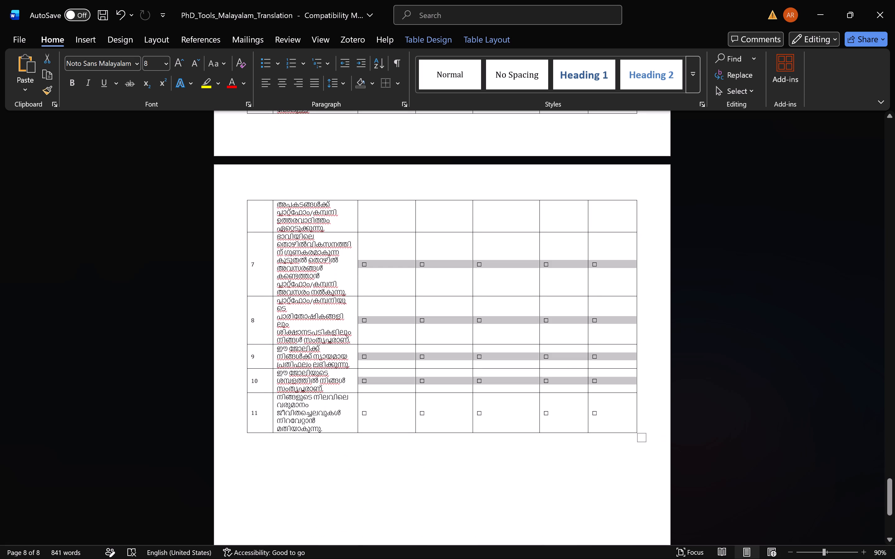
key("shift+Down")
key("Delete")
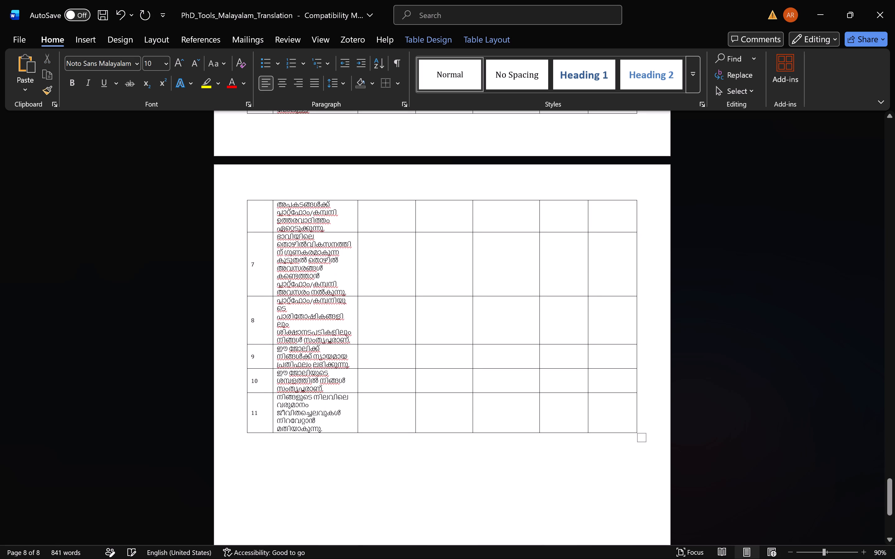
Look over the Section D job satisfaction table and the instrument details above it.
scroll(535, 461, "up", 2)
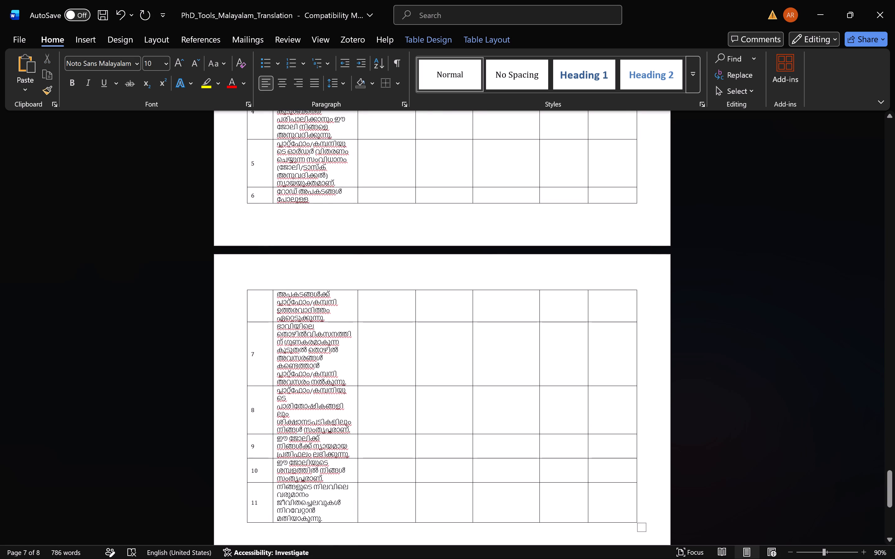
scroll(535, 461, "up", 1)
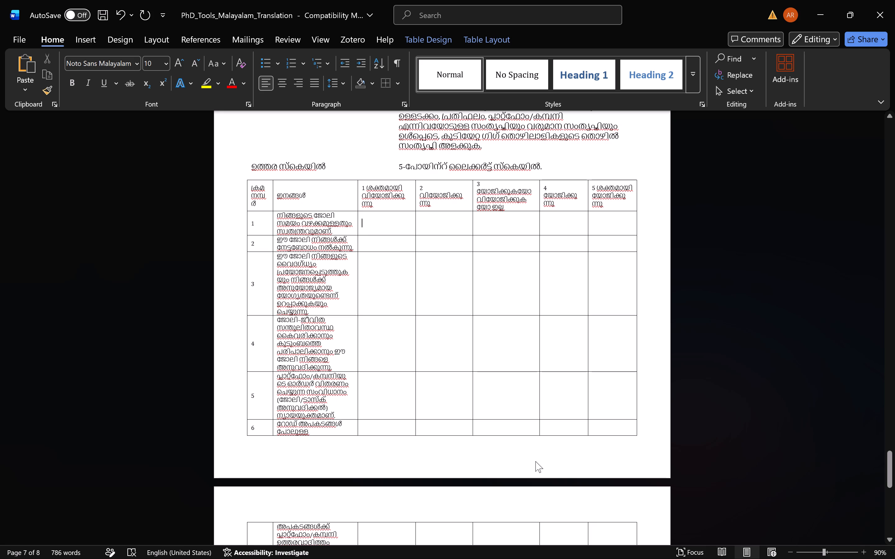
scroll(535, 461, "up", 1)
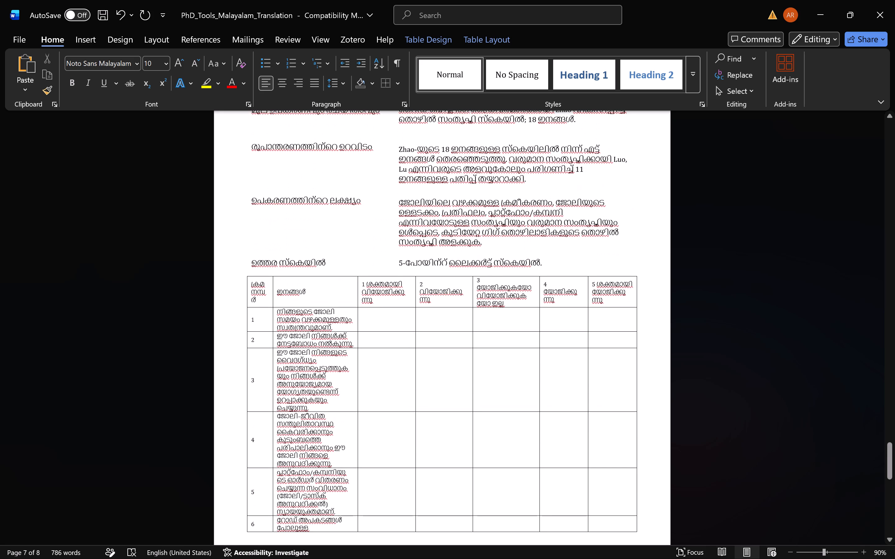
scroll(535, 461, "up", 1)
scroll(535, 461, "down", 1)
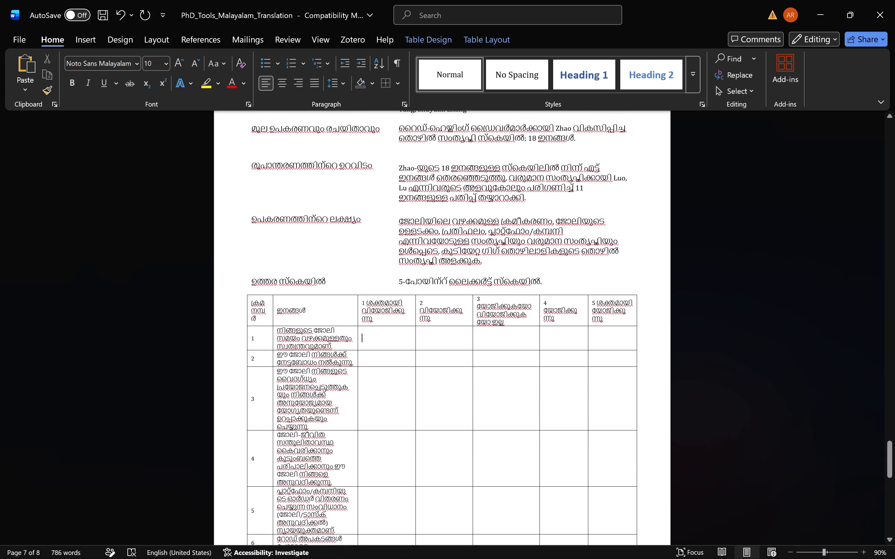
scroll(535, 461, "up", 1)
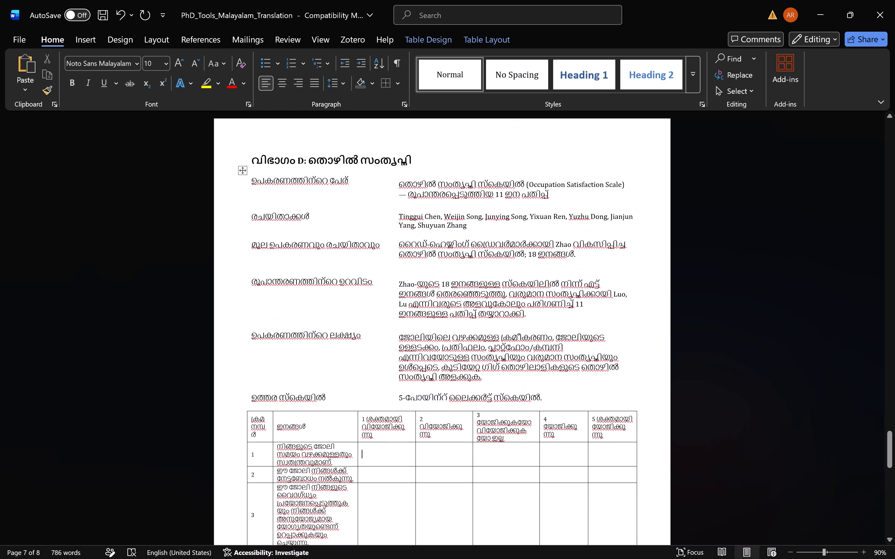
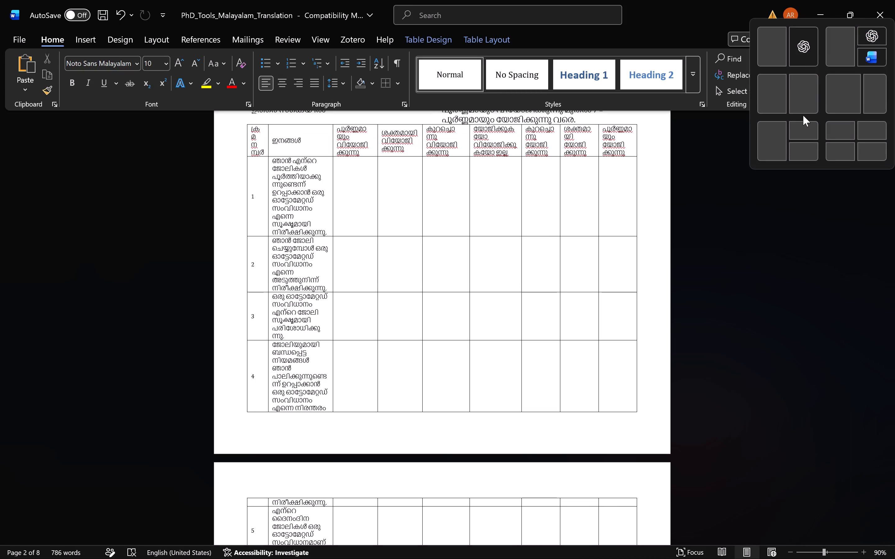
Open the English 'Tools for the PhD' document and arrange it side by side with the Malayalam translation.
left_click(810, 93)
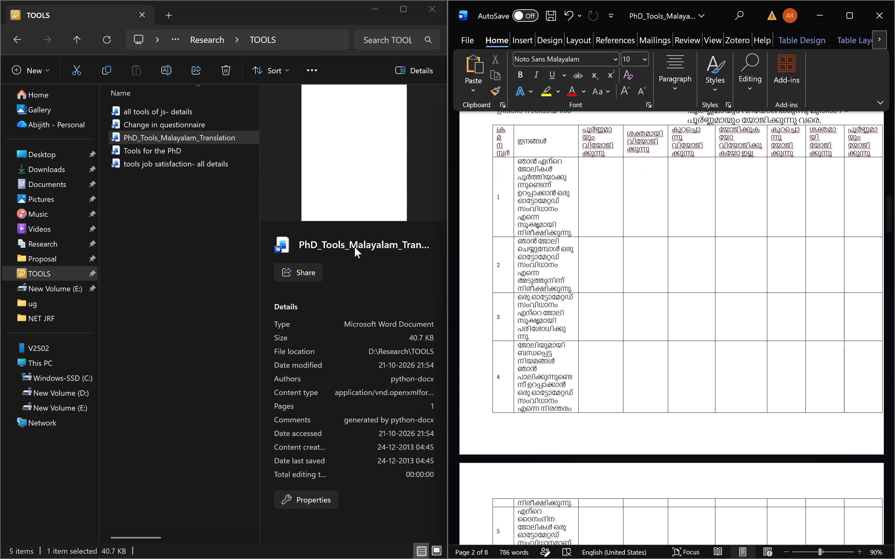
double_click(189, 152)
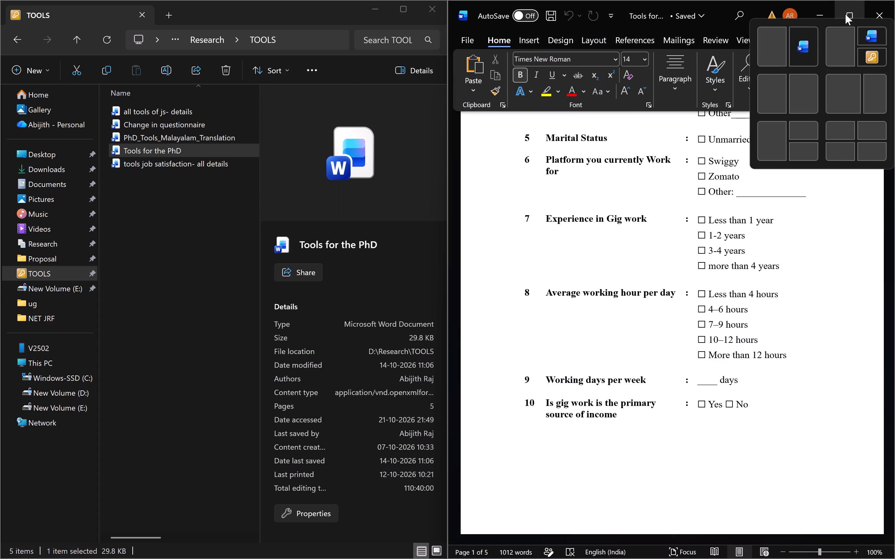
left_click(766, 48)
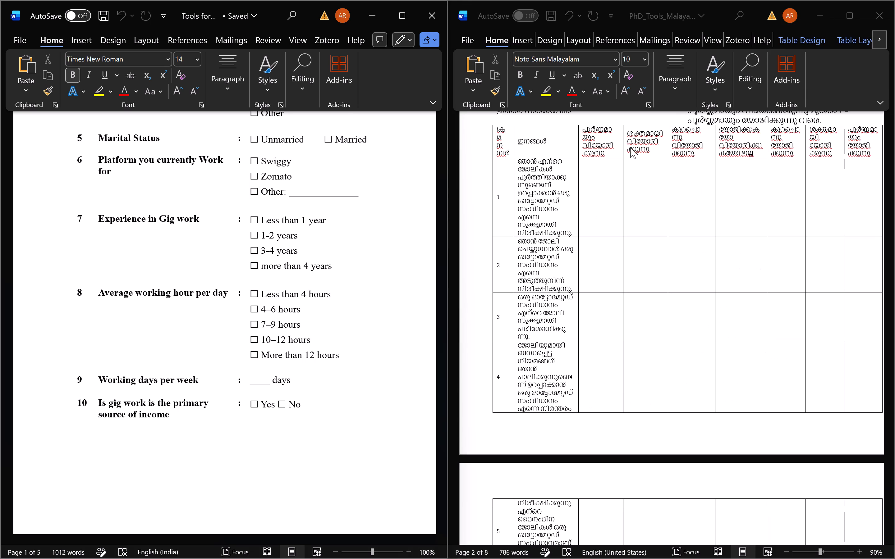
Add line breaks after the Section B response scale description and its label to separate them from the table and raise the label.
scroll(576, 201, "up", 16)
scroll(576, 201, "down", 2)
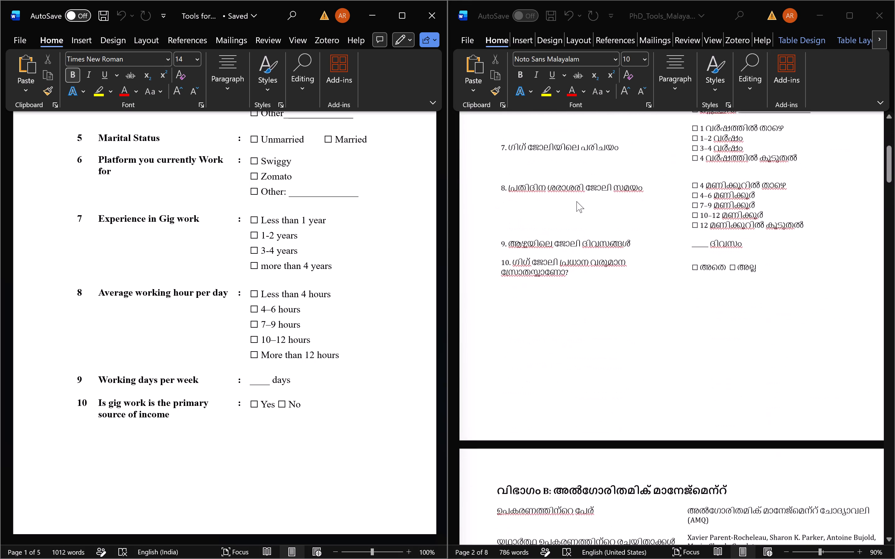
scroll(576, 201, "down", 6)
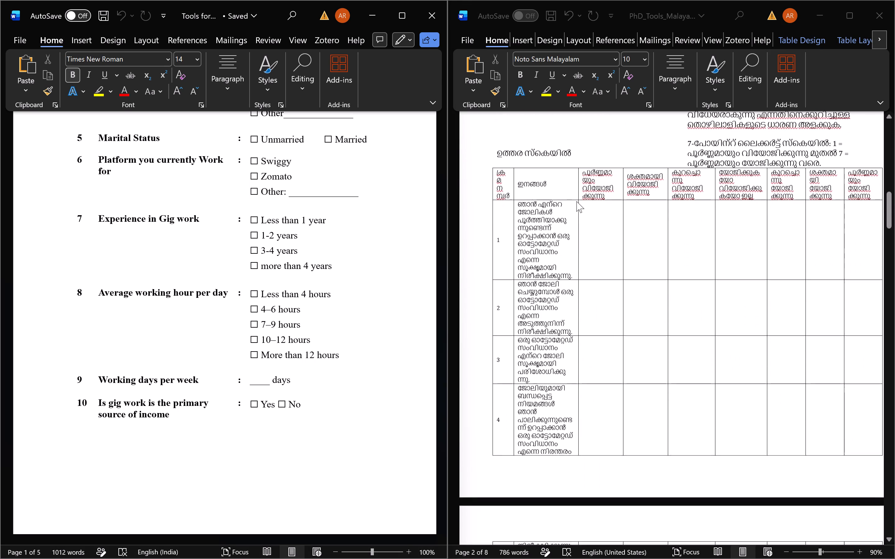
scroll(576, 201, "up", 1)
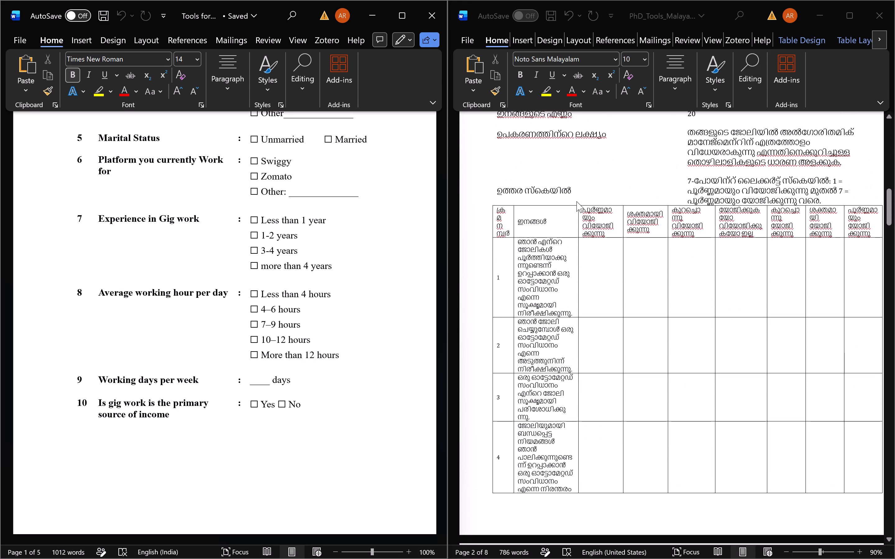
left_click(824, 197)
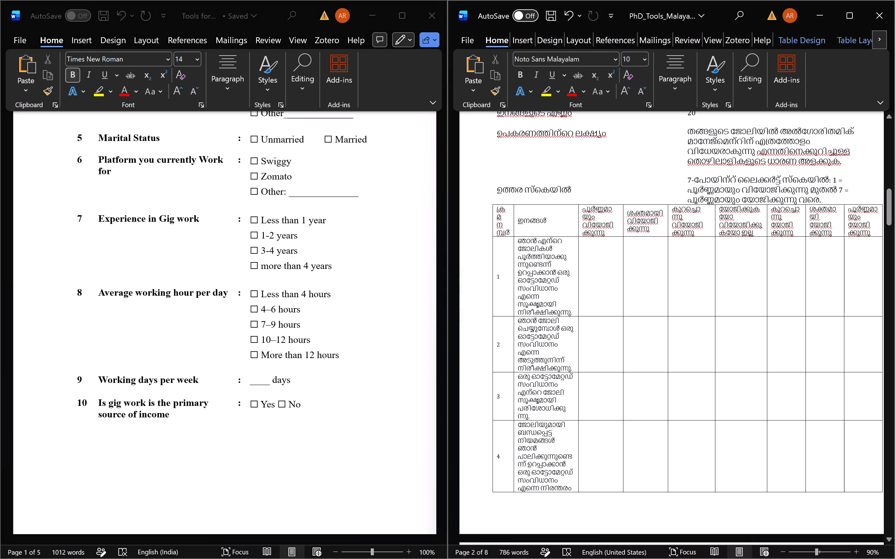
left_click(823, 197)
key("Return")
left_click(568, 191)
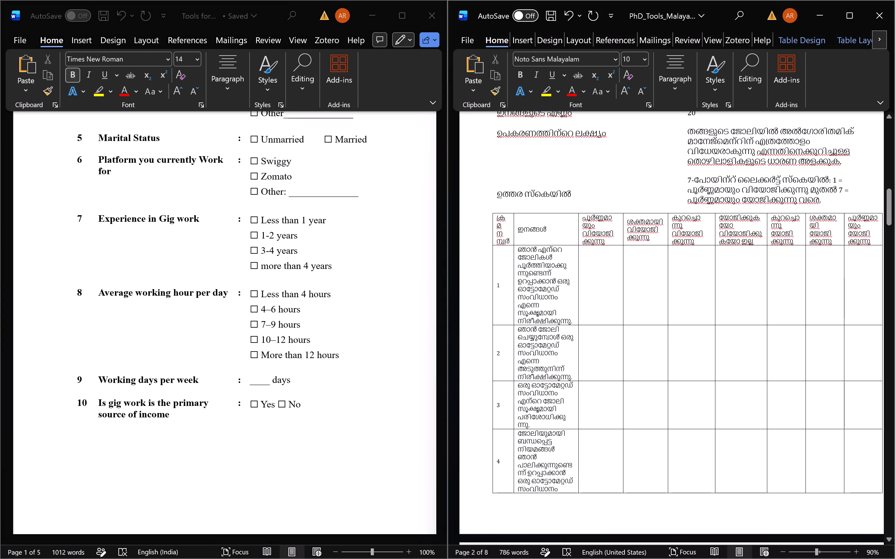
key("Return")
key("Return")
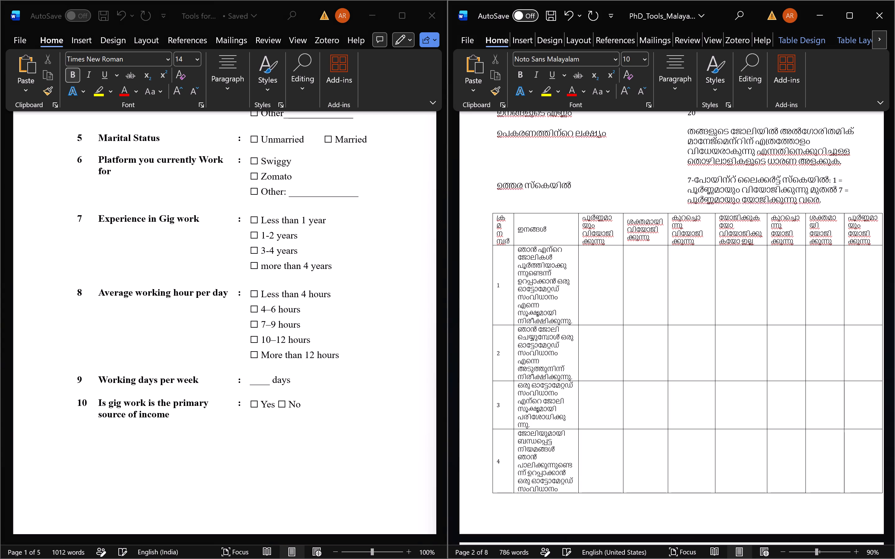
key("Return")
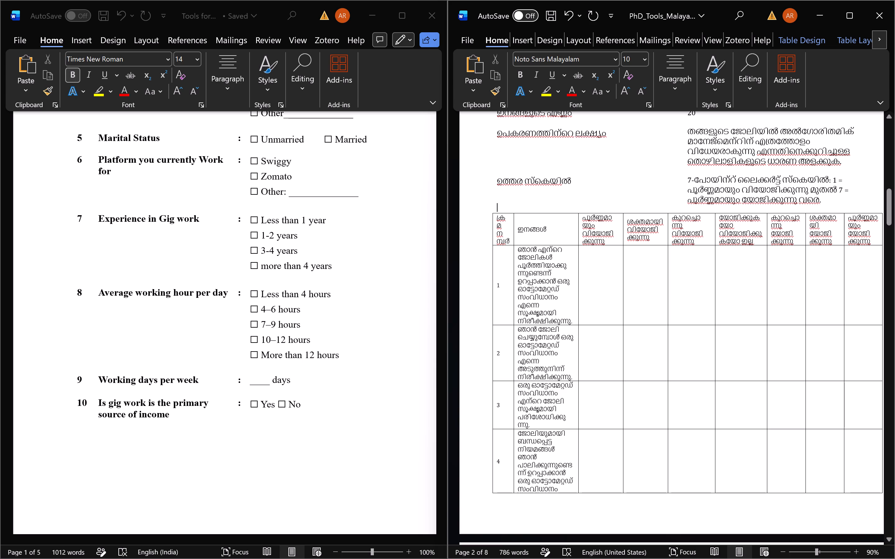
Narrow the seven response columns of the Malayalam Section B table and widen the item statement column with the freed space.
left_click(558, 237)
left_click_drag(843, 236, 845, 236)
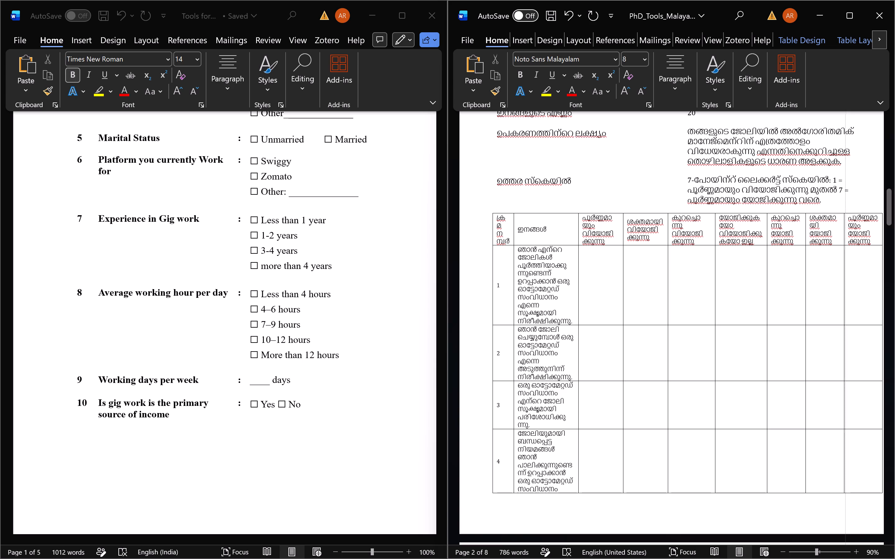
left_click_drag(845, 236, 856, 235)
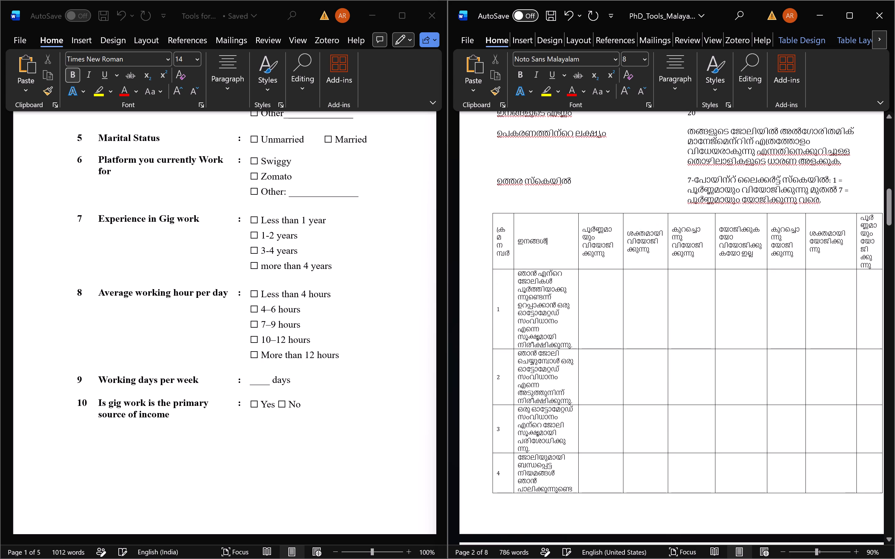
left_click_drag(805, 248, 836, 248)
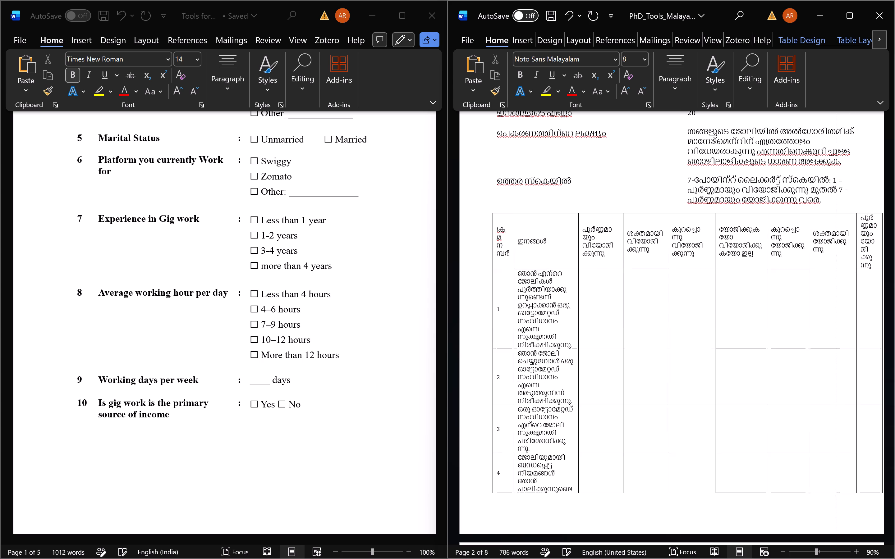
left_click_drag(836, 248, 837, 248)
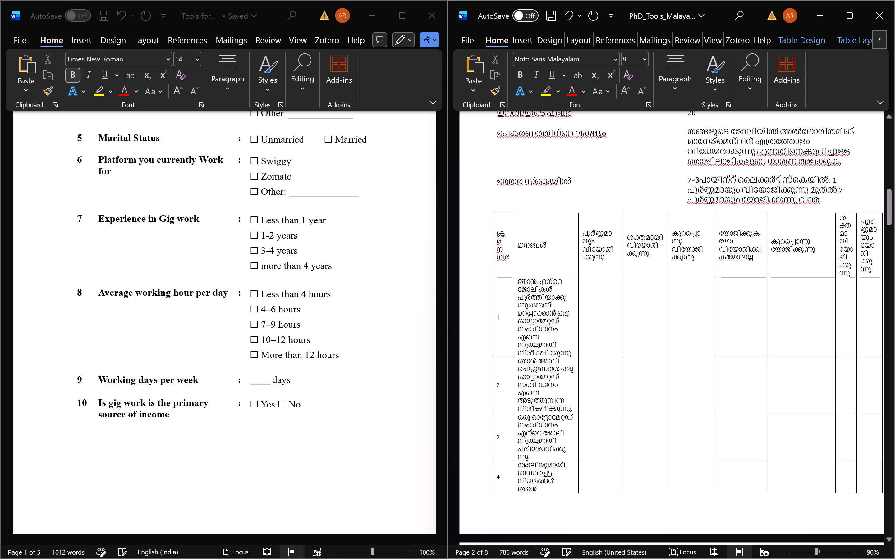
left_click_drag(766, 257, 808, 252)
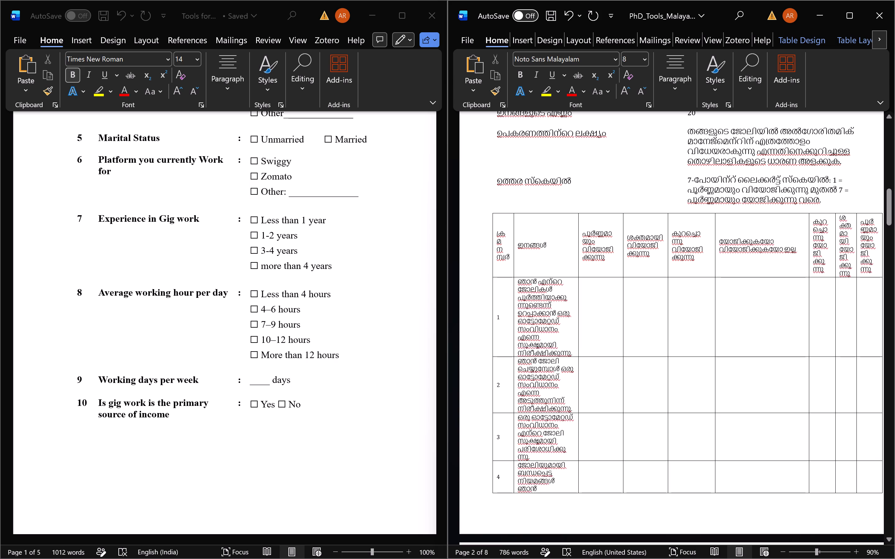
left_click_drag(715, 254, 775, 254)
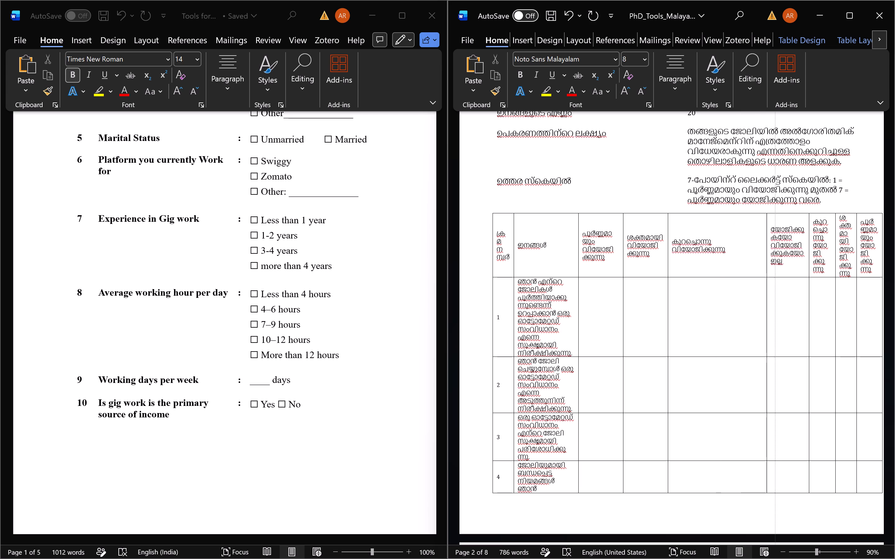
left_click_drag(775, 254, 780, 254)
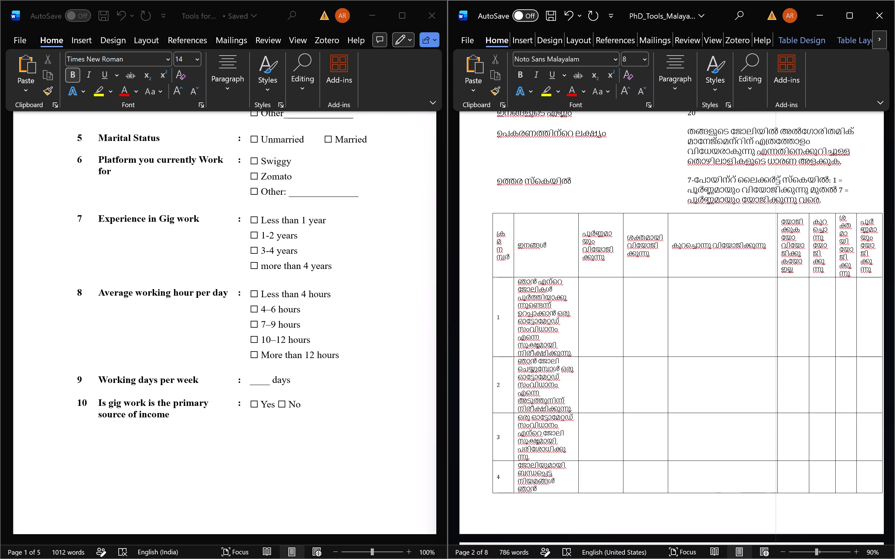
left_click_drag(780, 254, 781, 254)
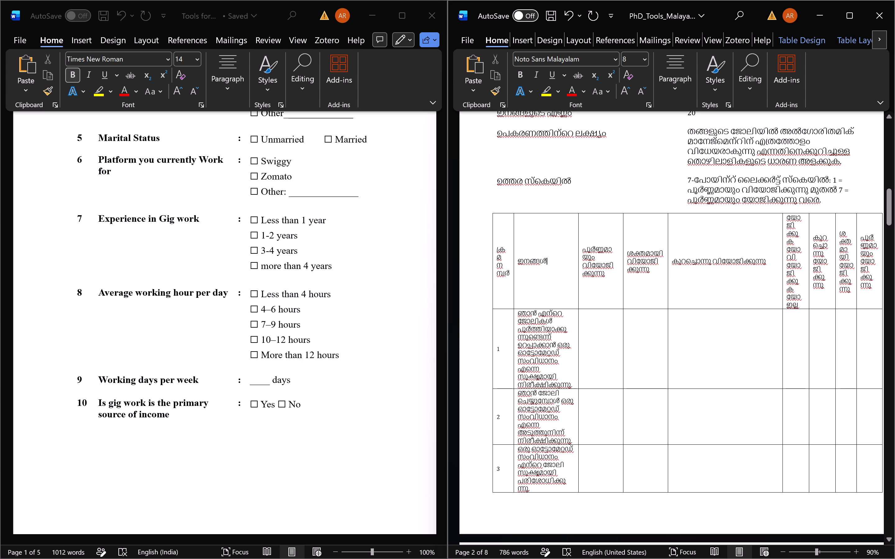
left_click_drag(668, 271, 754, 266)
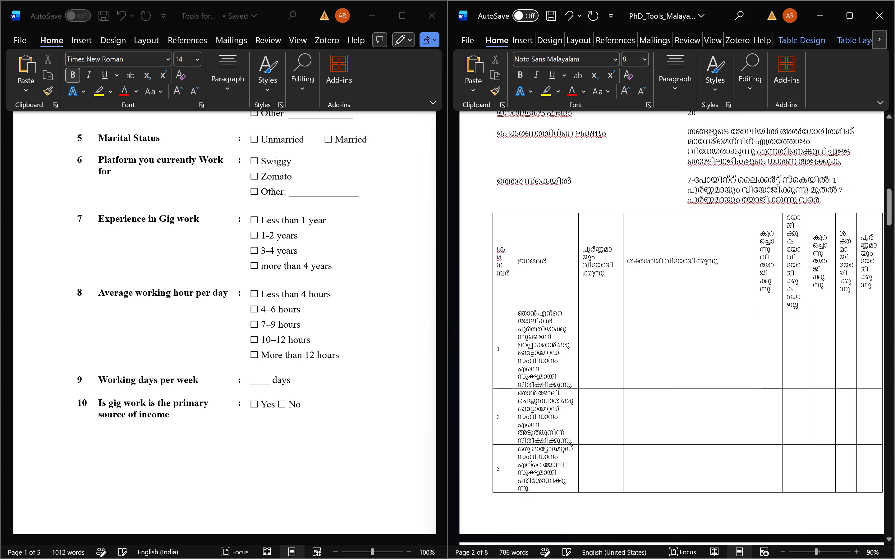
left_click_drag(622, 282, 722, 281)
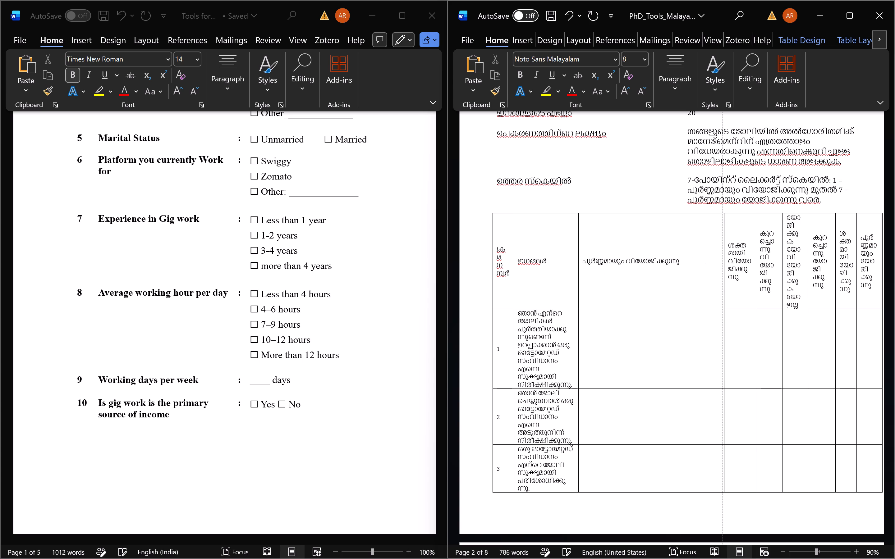
left_click_drag(722, 281, 731, 280)
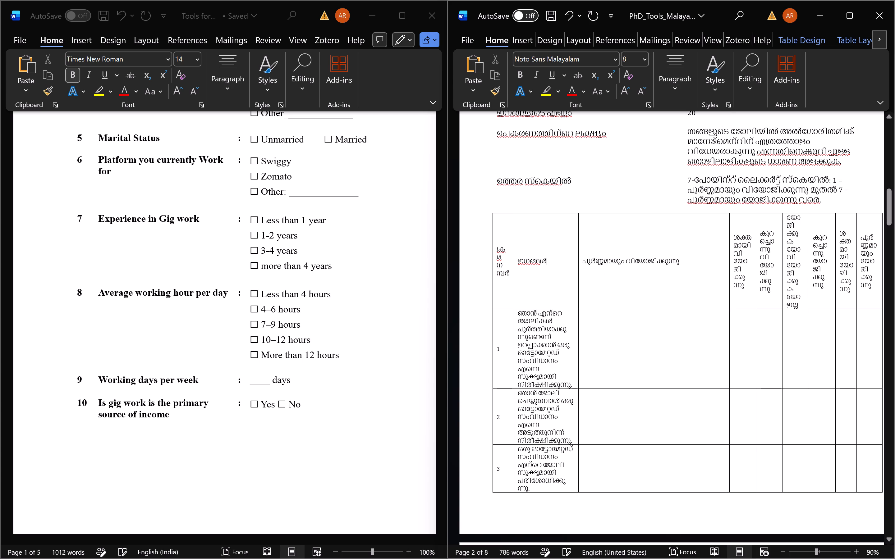
left_click_drag(578, 281, 700, 282)
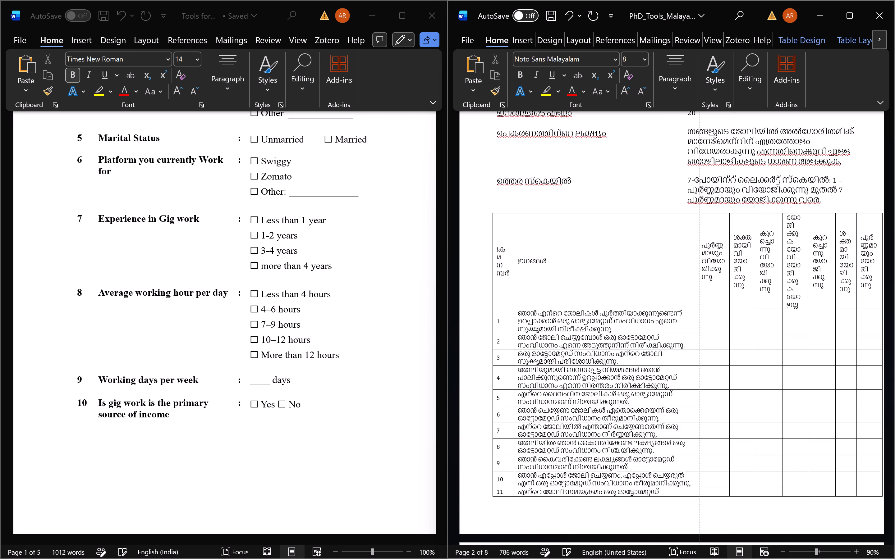
left_click_drag(700, 282, 705, 281)
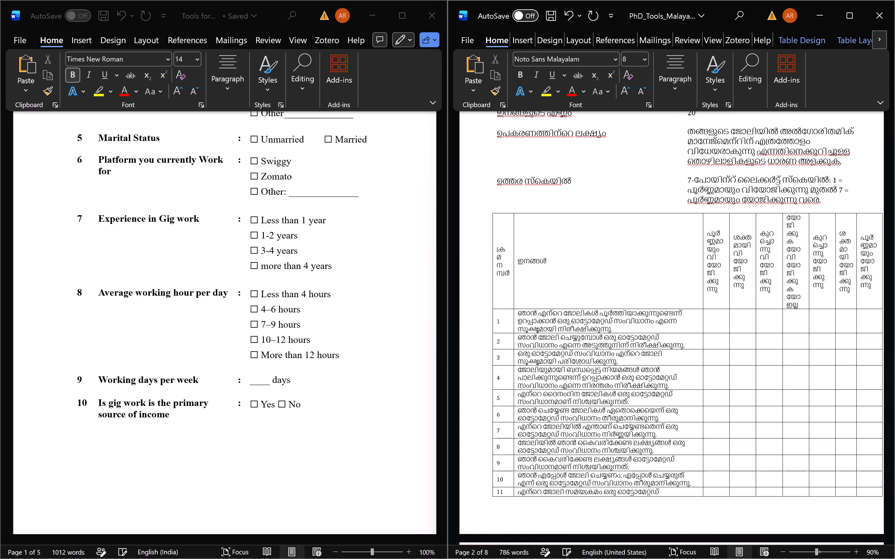
Compare the Malayalam Section B table with the algorithmic management table in the English document.
scroll(705, 281, "down", 3)
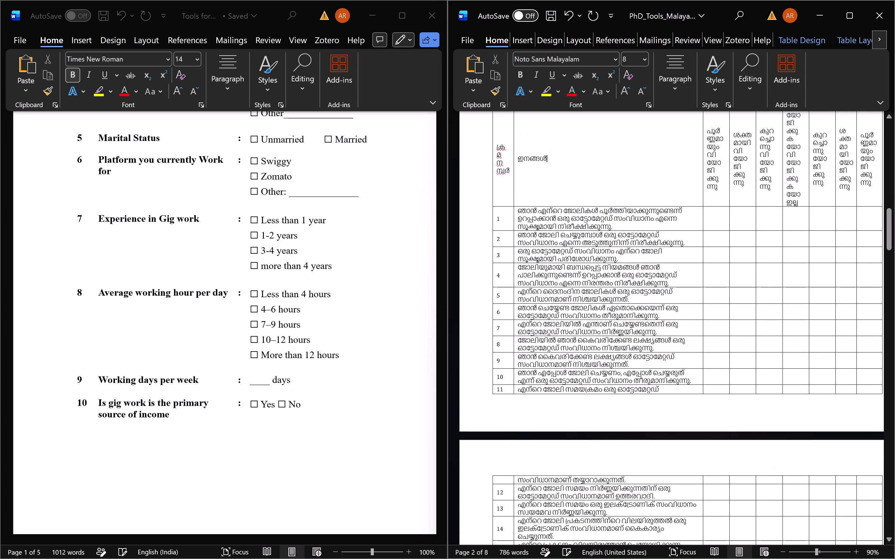
scroll(705, 281, "down", 2)
scroll(705, 281, "up", 1)
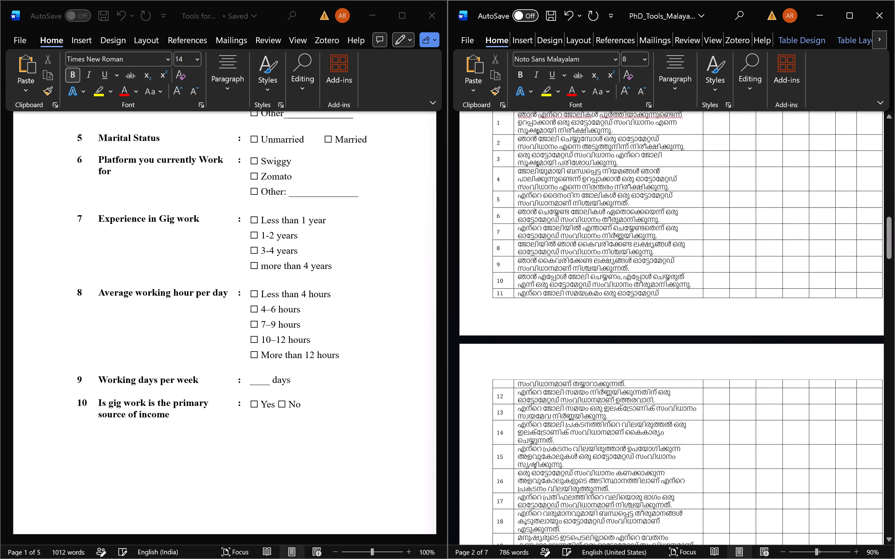
scroll(705, 281, "up", 1)
scroll(262, 321, "down", 5)
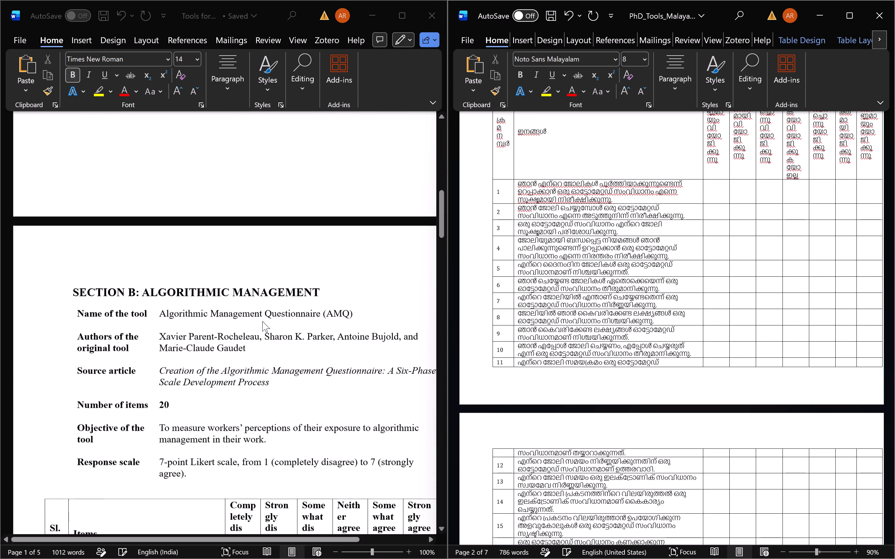
scroll(262, 321, "down", 2)
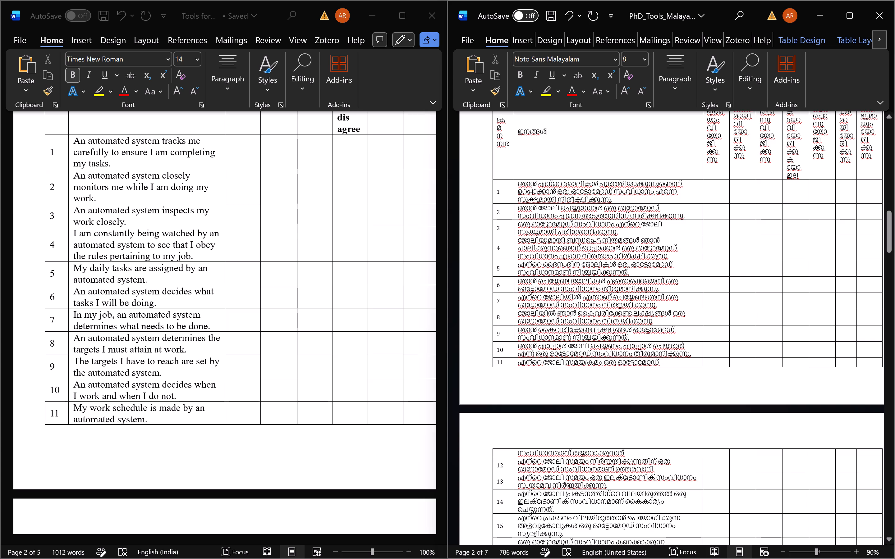
Delete the word 'അടുത്തുനിന്ന്' from item 2 of the Malayalam Section B table.
left_click(630, 217)
key("Left")
key("BackSpace")
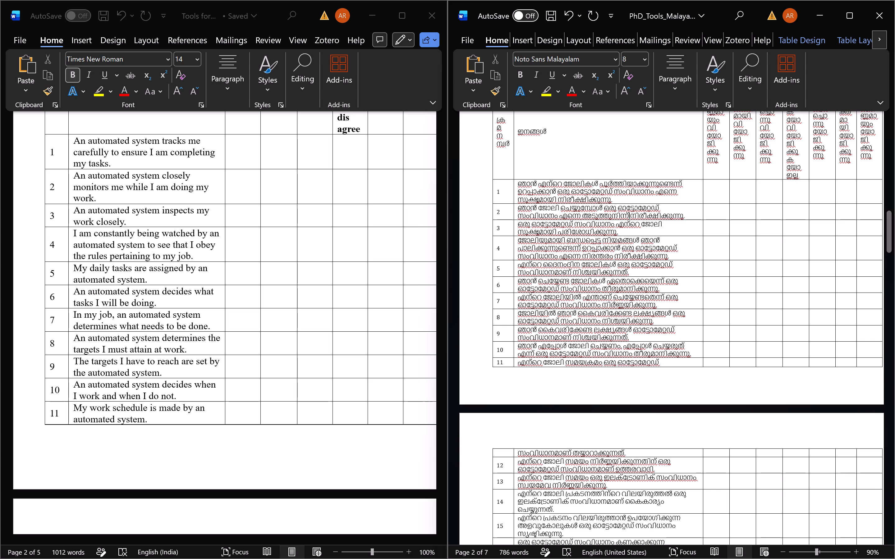
key("BackSpace")
key("BackSpace")
key("BackSpace")
key("BackSpace")
key("BackSpace")
key("BackSpace")
key("BackSpace")
key("BackSpace")
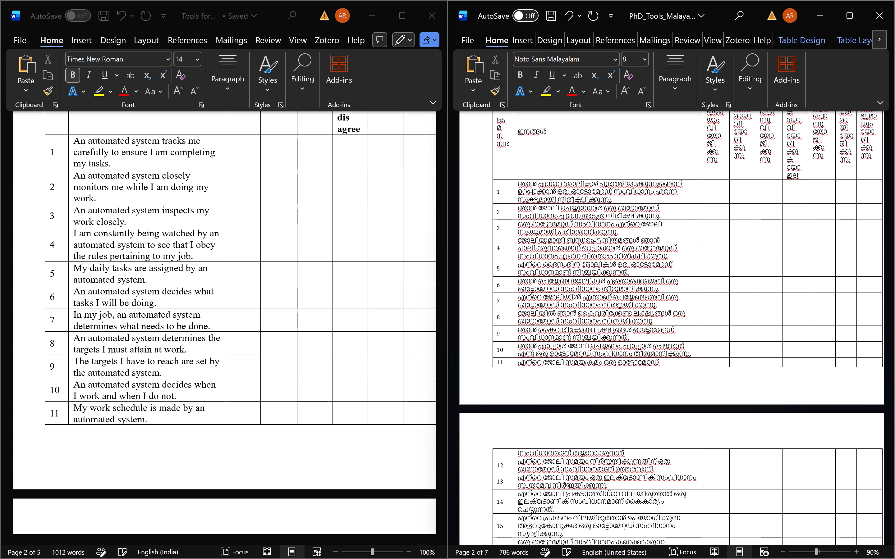
key("BackSpace")
key("BackSpace")
key("BackSpace")
key("BackSpace")
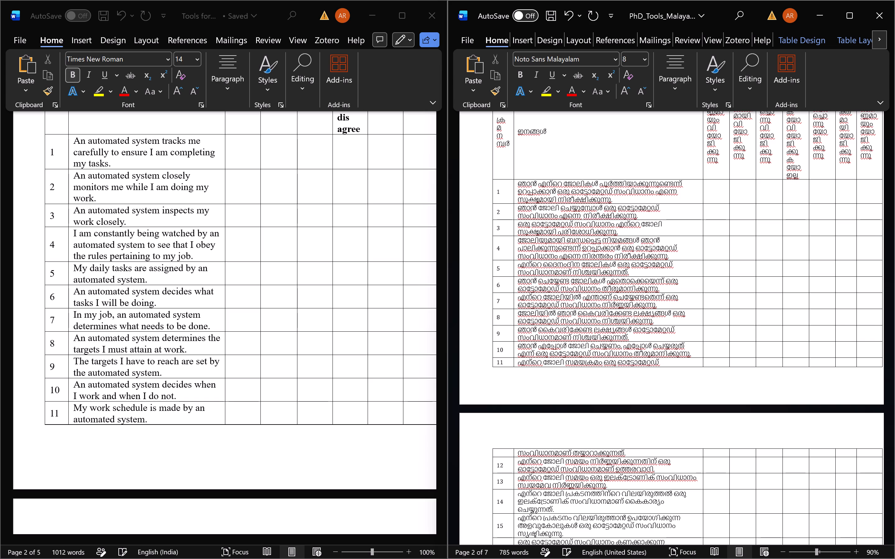
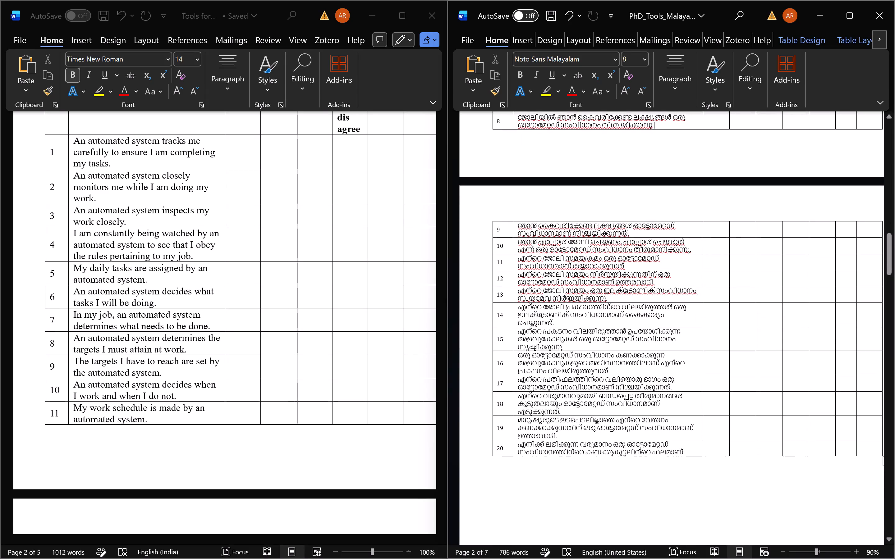
Slightly increase the heights of rows 9 to 13 in the Malayalam Section B table to space out the item statements.
left_click_drag(672, 238, 672, 243)
left_click_drag(674, 258, 674, 259)
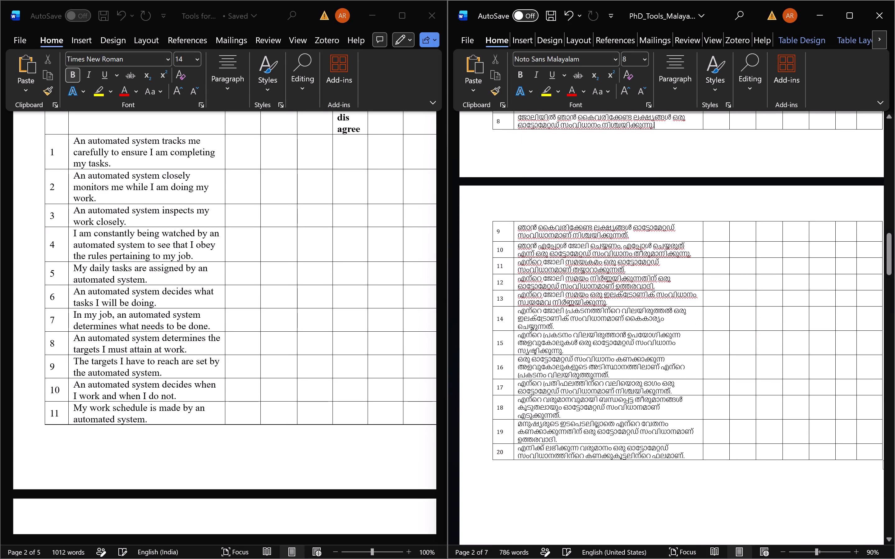
left_click_drag(674, 259, 674, 261)
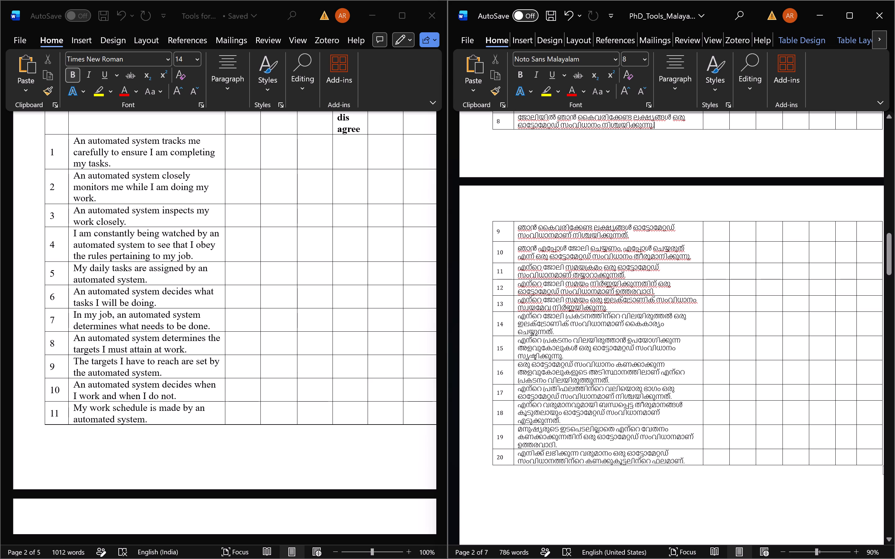
left_click_drag(677, 280, 677, 283)
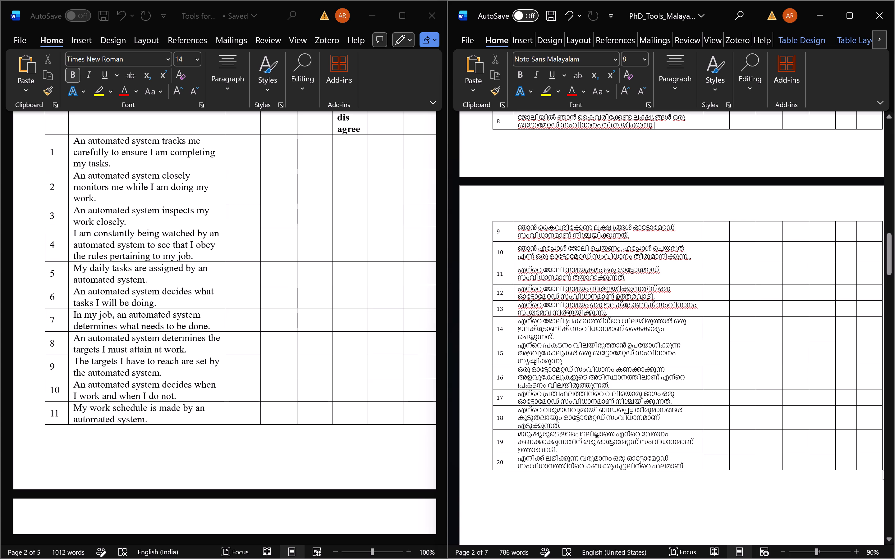
left_click_drag(679, 301, 679, 305)
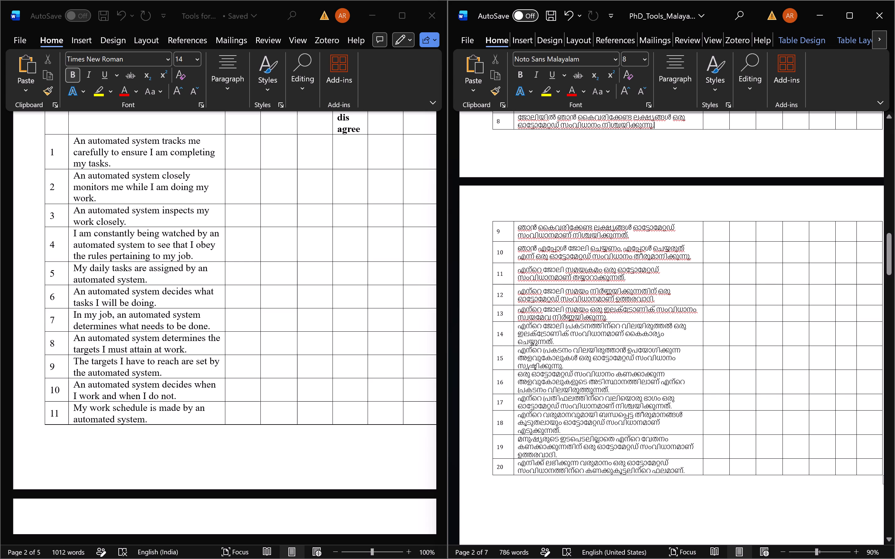
left_click_drag(684, 322, 684, 326)
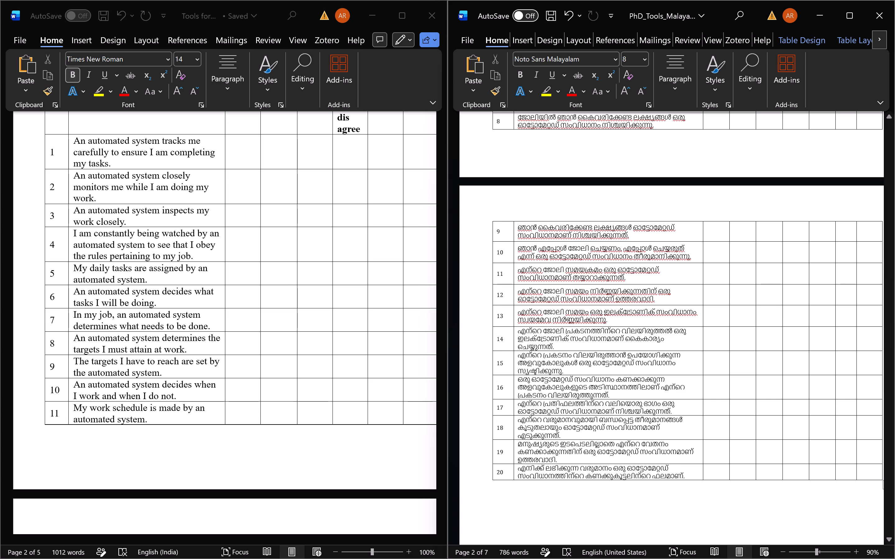
Slightly increase the heights of rows 15 to 18 and row 20 in the Malayalam Section B table.
left_click(677, 375)
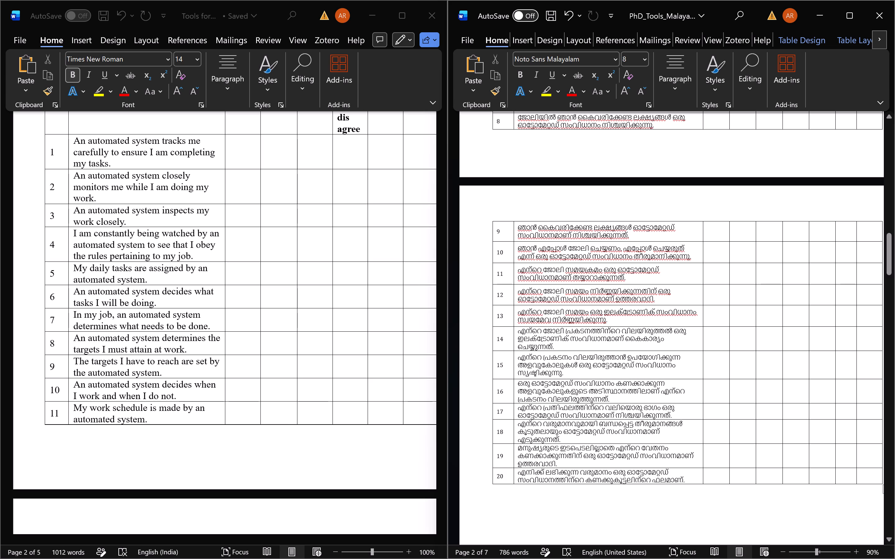
left_click_drag(686, 403, 686, 406)
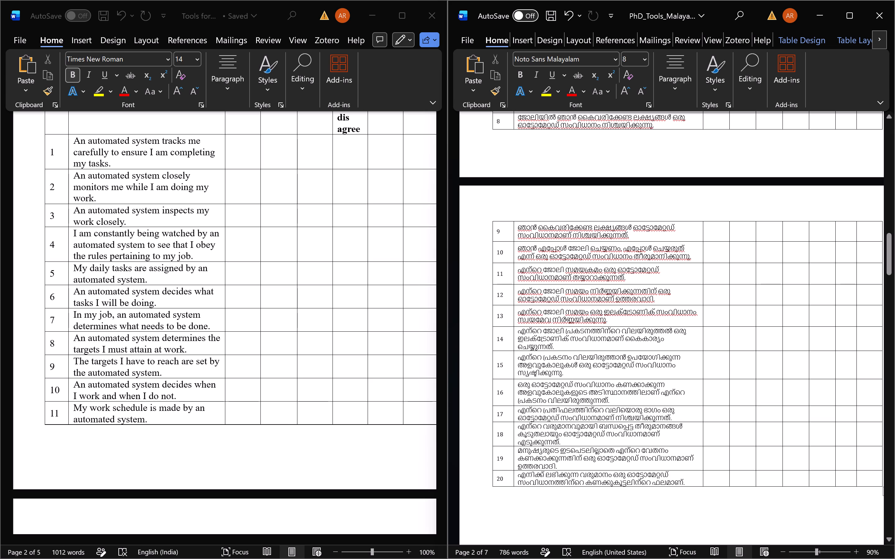
left_click_drag(690, 422, 690, 426)
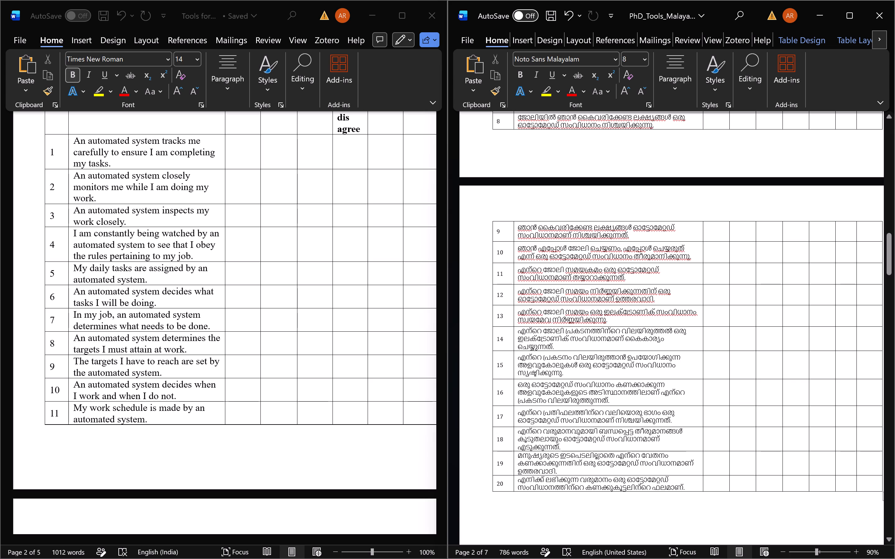
left_click_drag(691, 451, 691, 454)
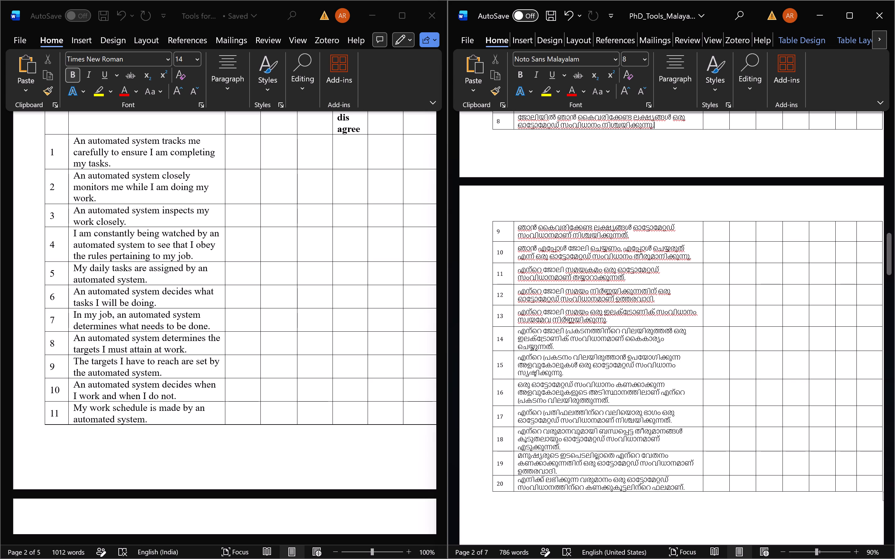
left_click_drag(691, 454, 691, 456)
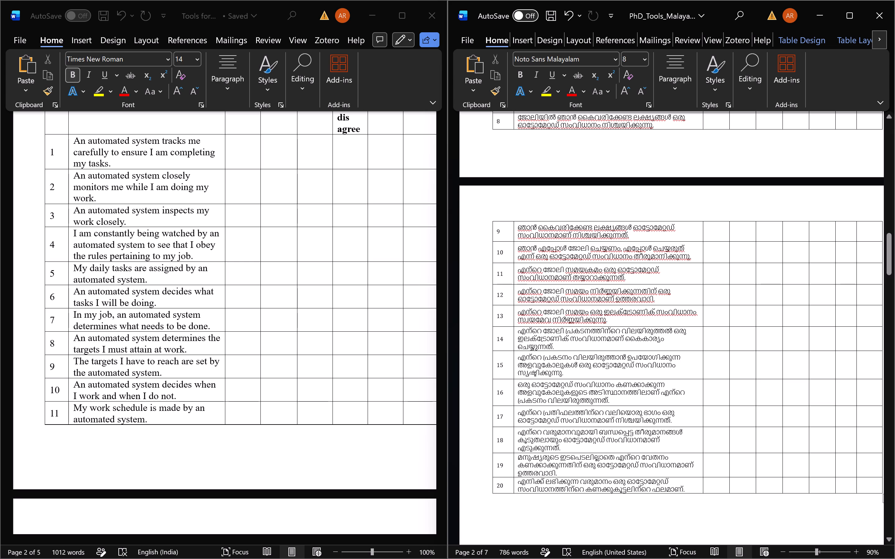
left_click(693, 493)
left_click(690, 503)
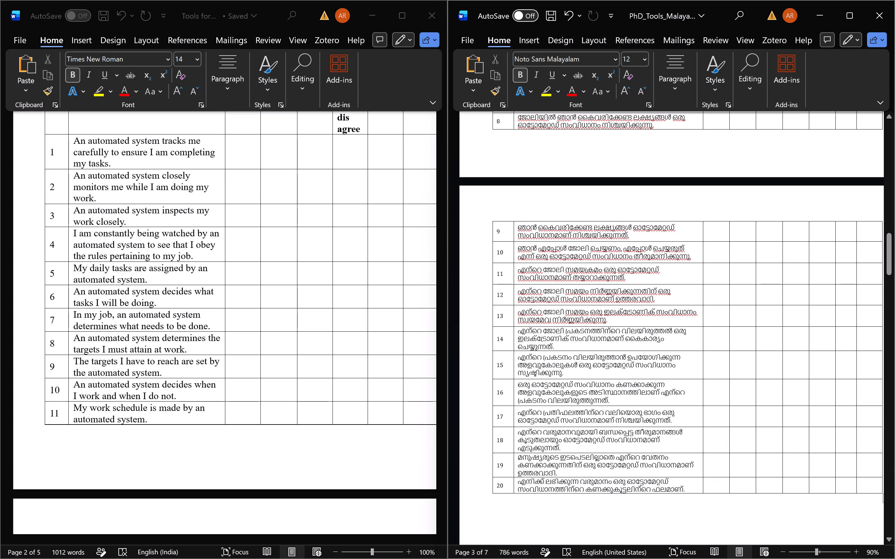
left_click_drag(694, 493, 694, 496)
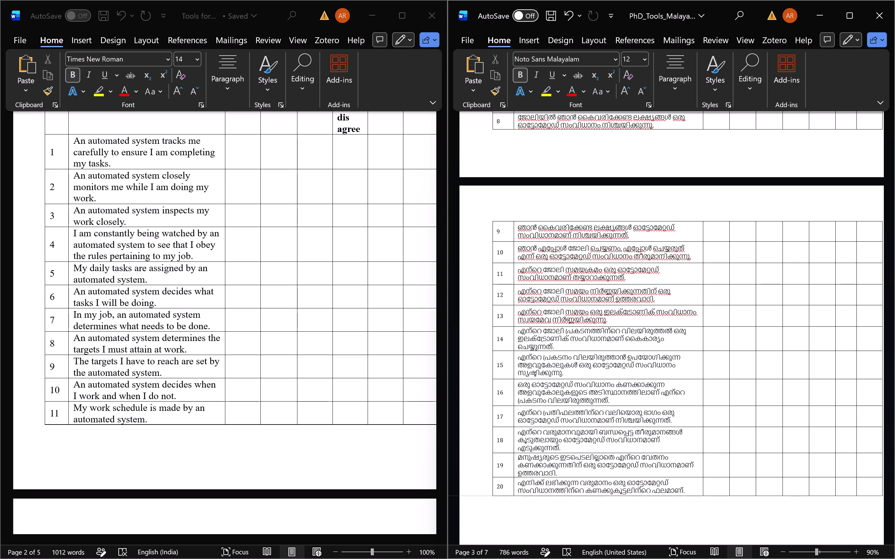
left_click_drag(694, 496, 694, 496)
left_click(677, 522)
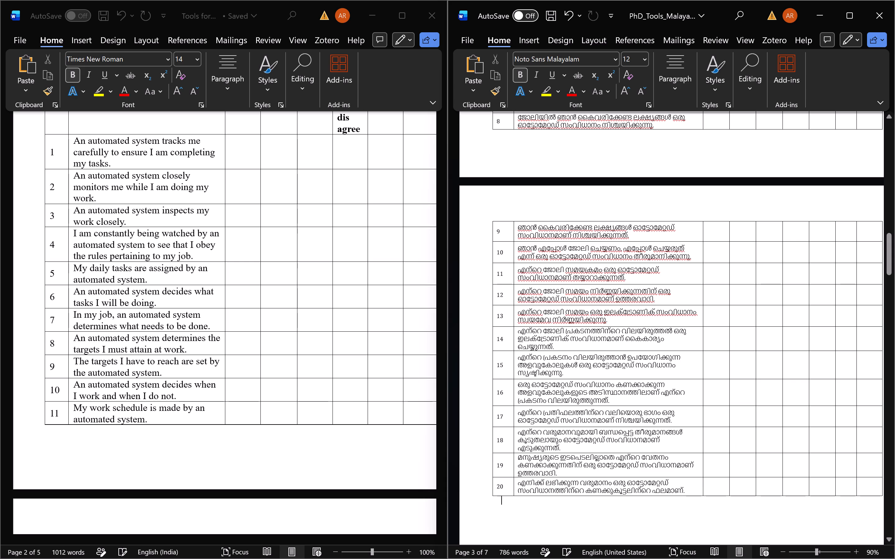
Separate the words of the neutral response heading in the Malayalam Section B table with line breaks before 'വിയോജിക്കുകയോ' and before 'ഇല്ല'.
scroll(677, 522, "up", 5)
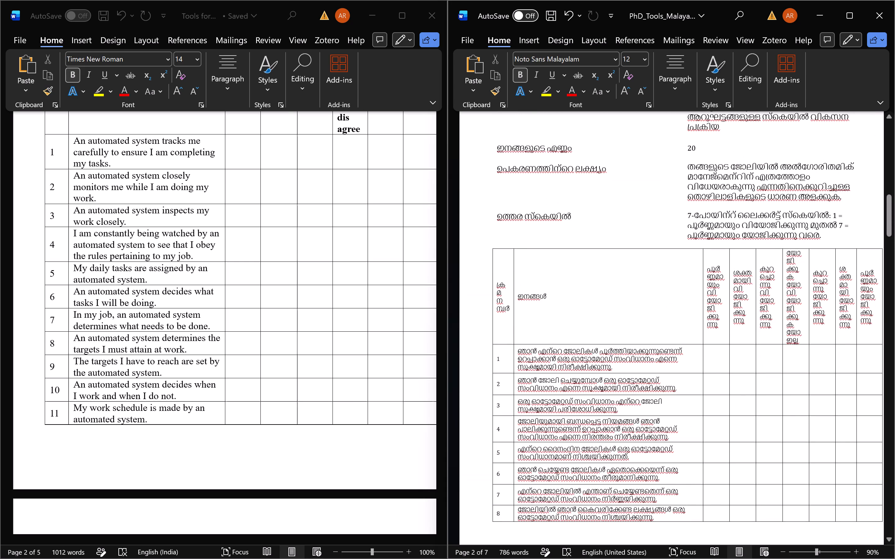
left_click(806, 289)
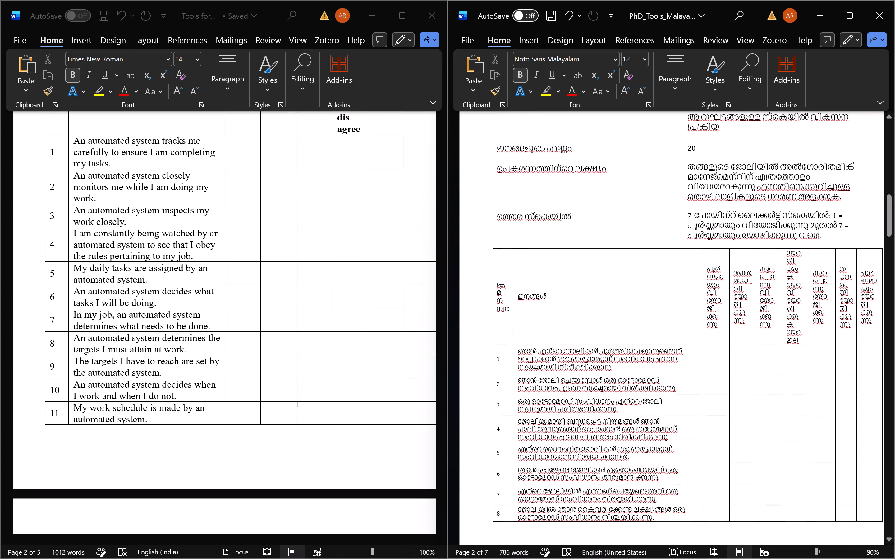
left_click(802, 288)
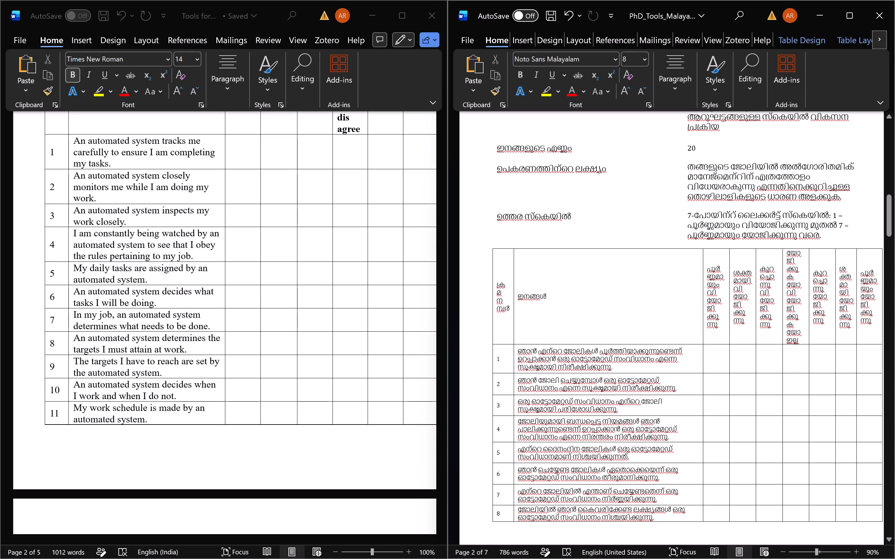
key("Return")
key("Return")
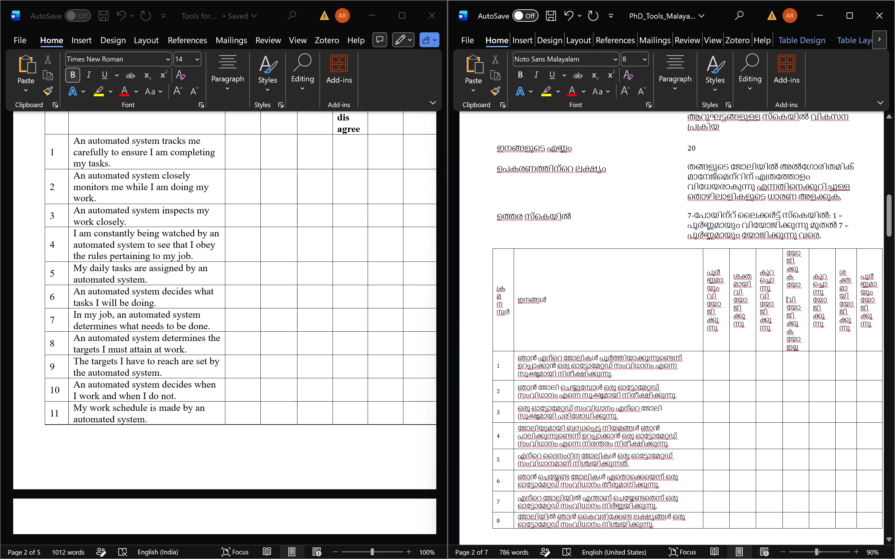
left_click(801, 336)
key("Return")
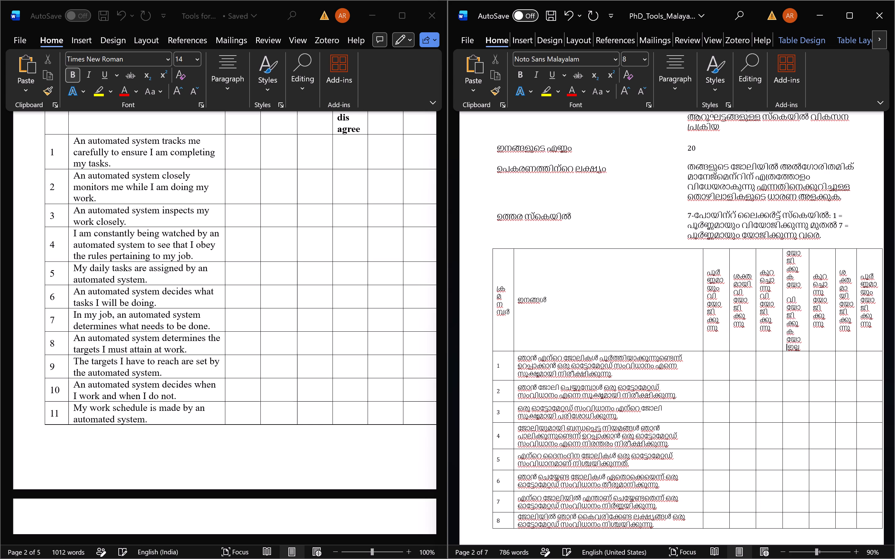
key("Return")
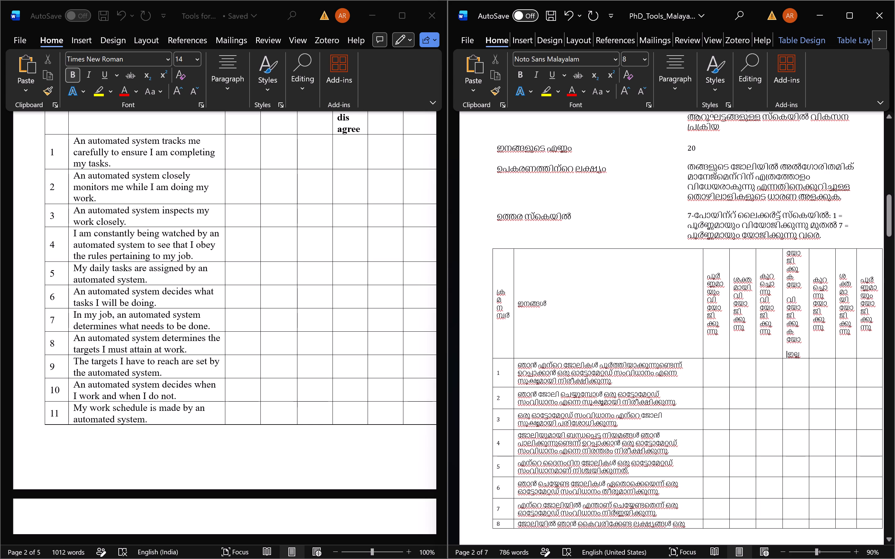
scroll(718, 320, "down", 5)
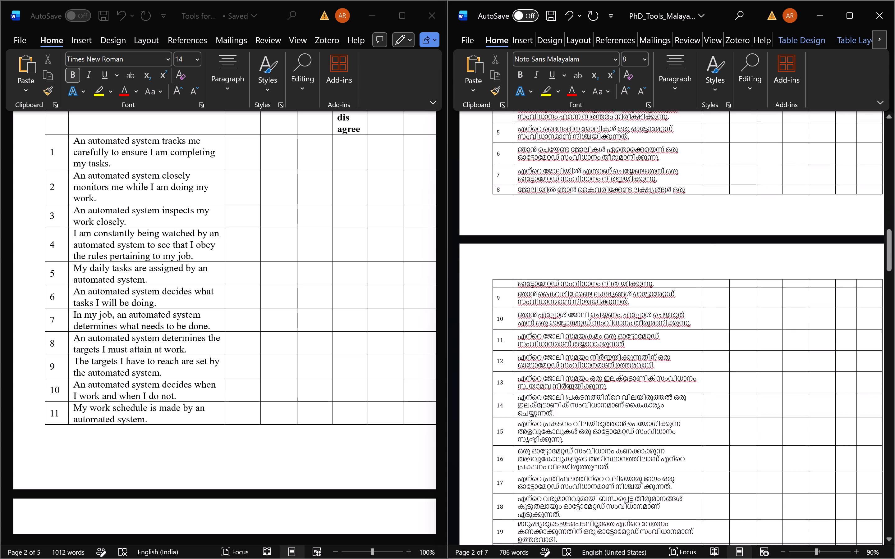
scroll(718, 320, "down", 1)
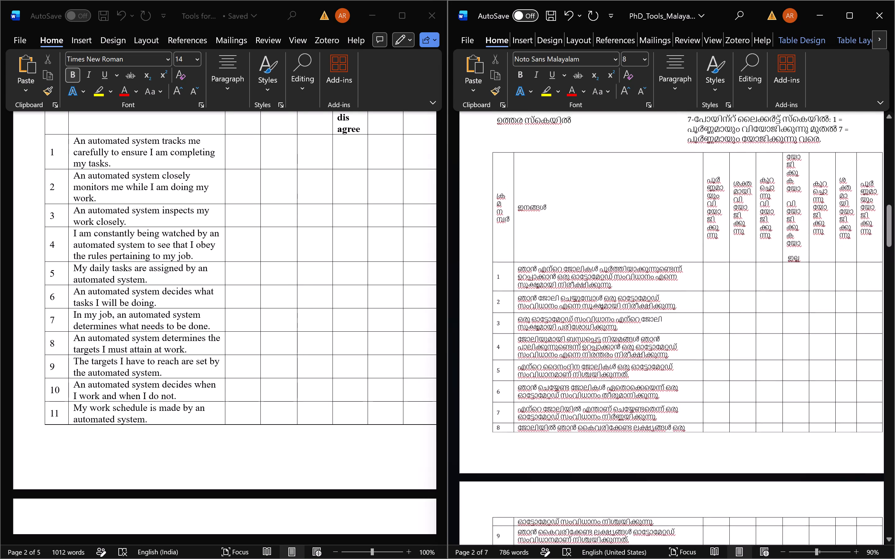
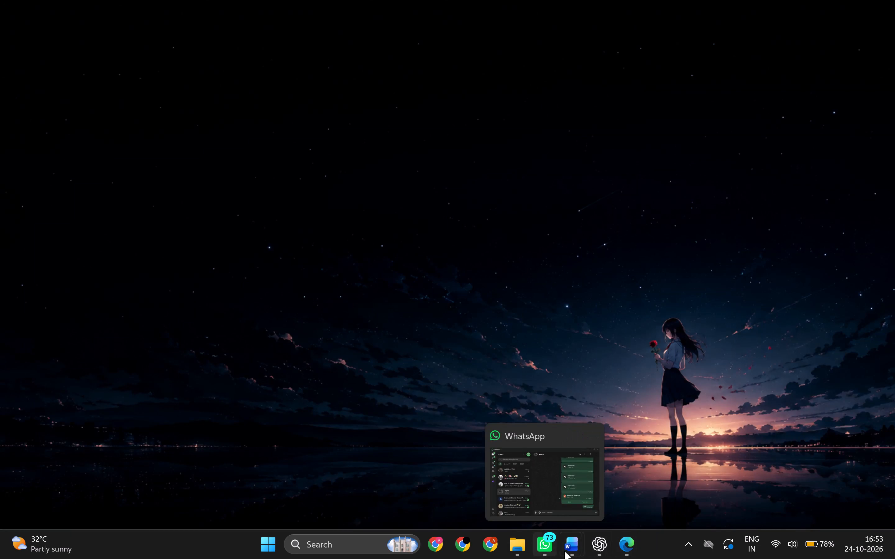
Switch back to Word and view the Malayalam Section B table alongside the English Tools document.
left_click(538, 474)
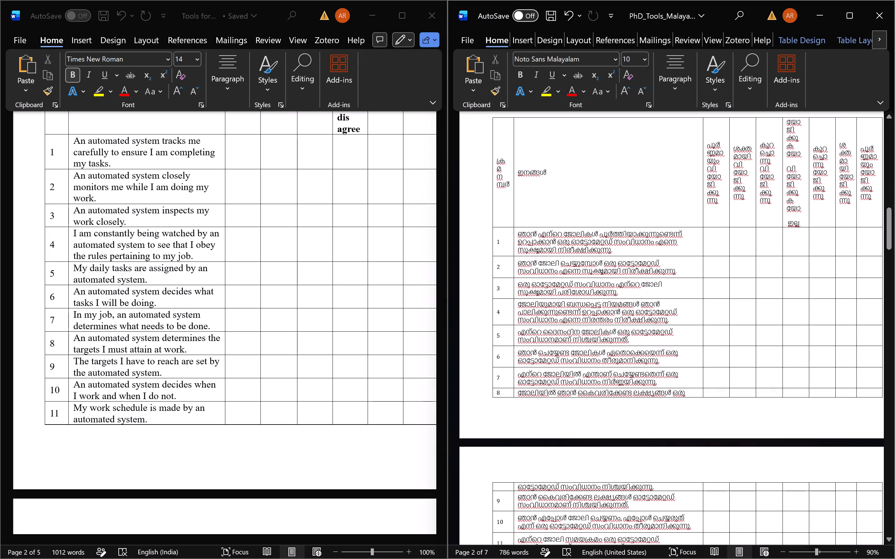
scroll(562, 188, "left", 5)
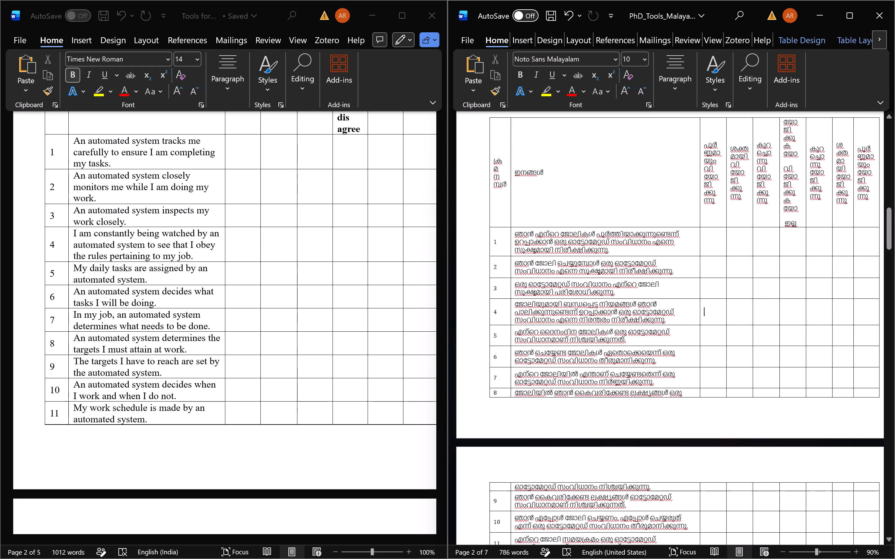
scroll(478, 187, "right", 1)
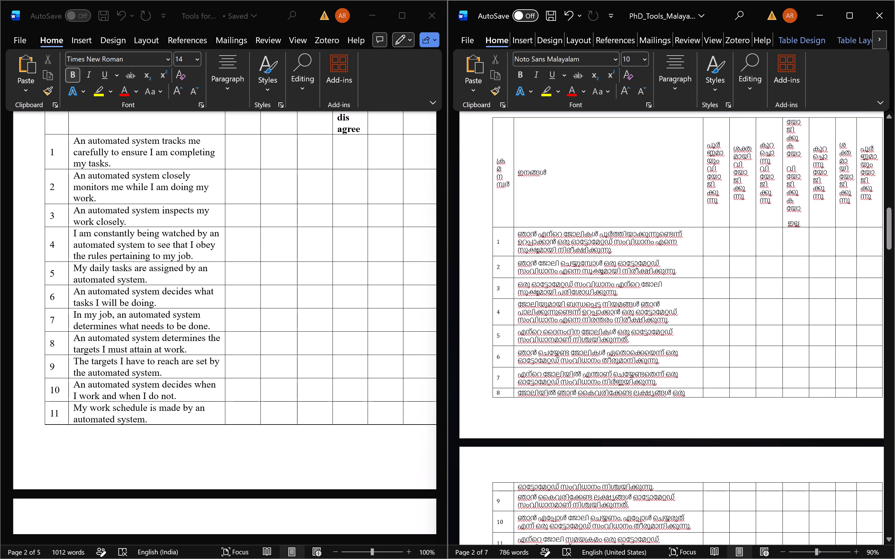
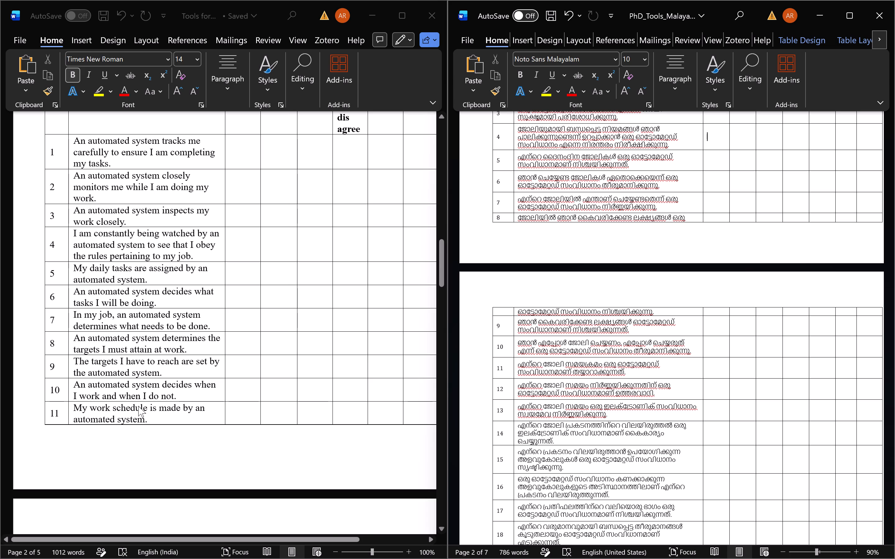
Review the English table's statements from item 12 onward against the matching Malayalam items.
scroll(138, 406, "down", 3)
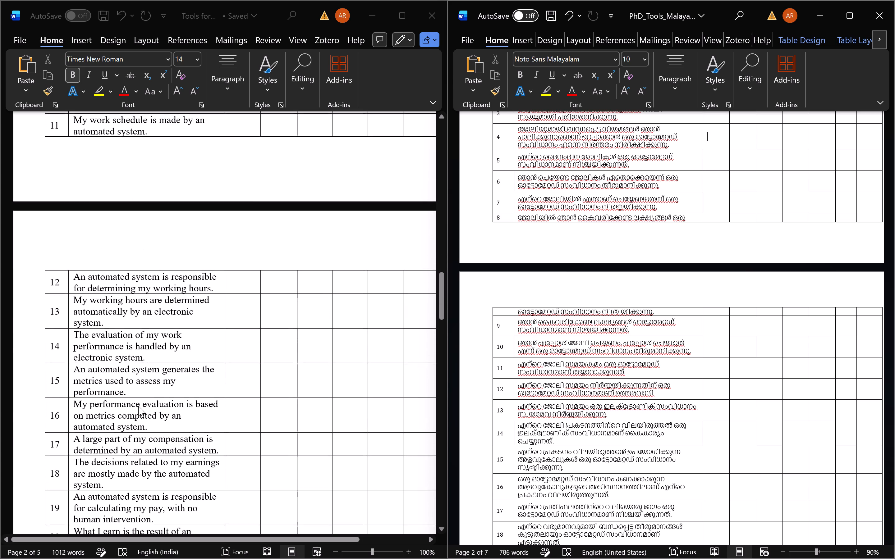
scroll(138, 406, "down", 1)
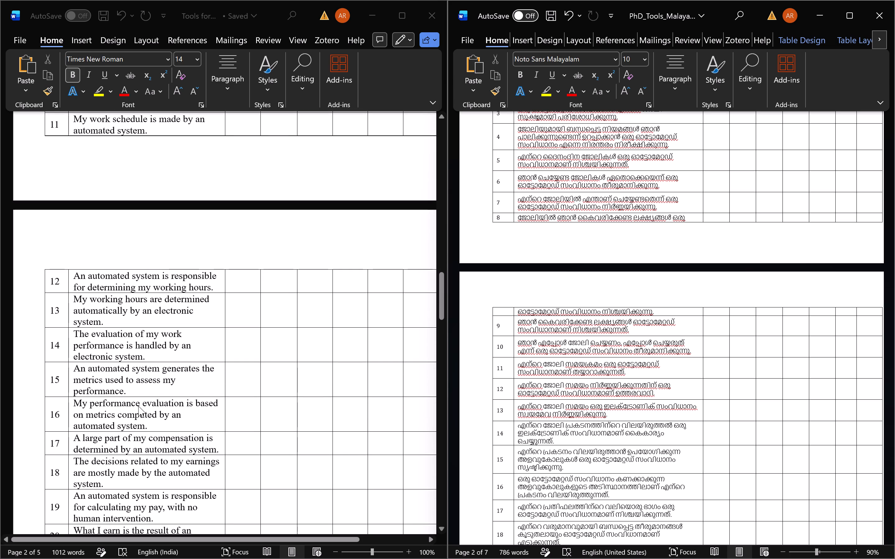
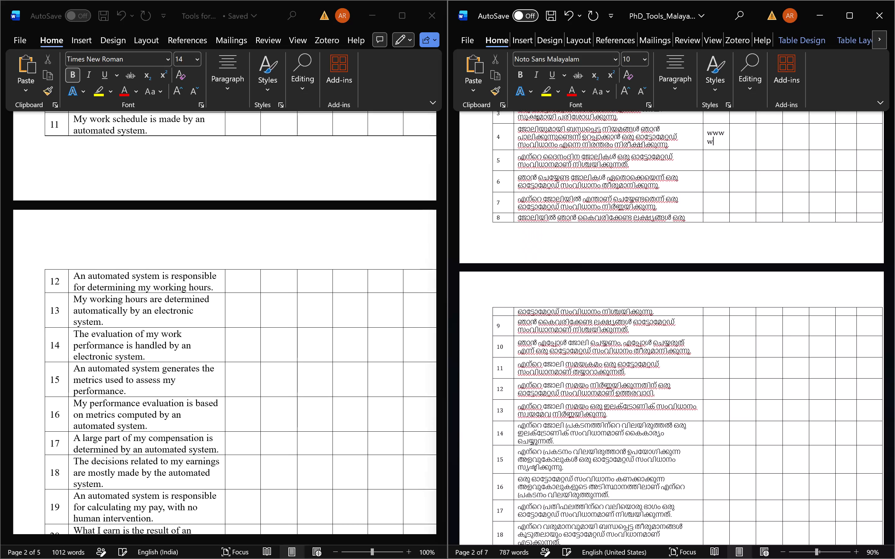
Delete the stray "wwww" text from the first response cell of item 4 in the Malayalam table.
key("BackSpace")
key("BackSpace")
key("BackSpace")
key("BackSpace")
key("BackSpace")
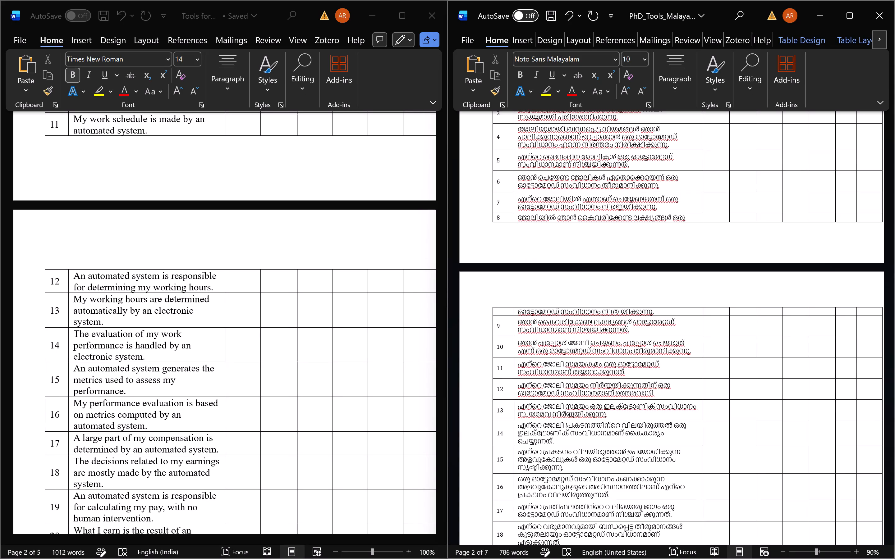
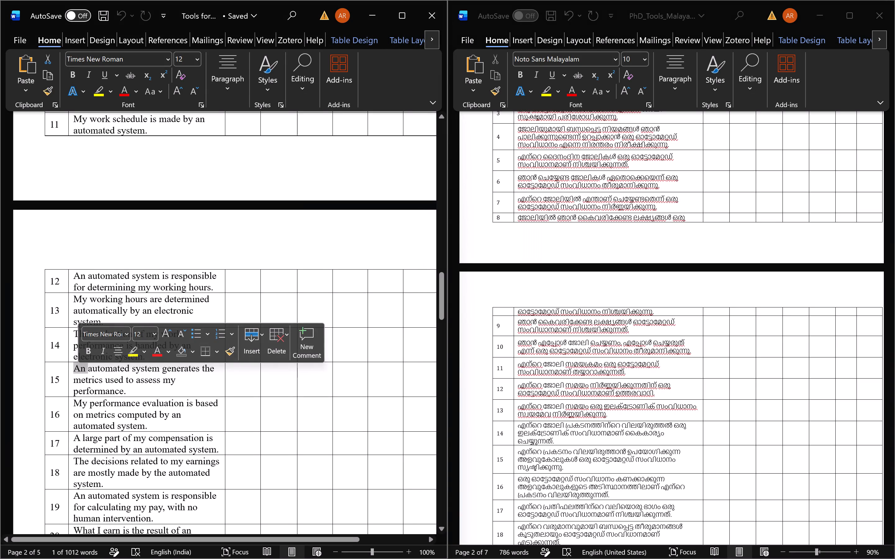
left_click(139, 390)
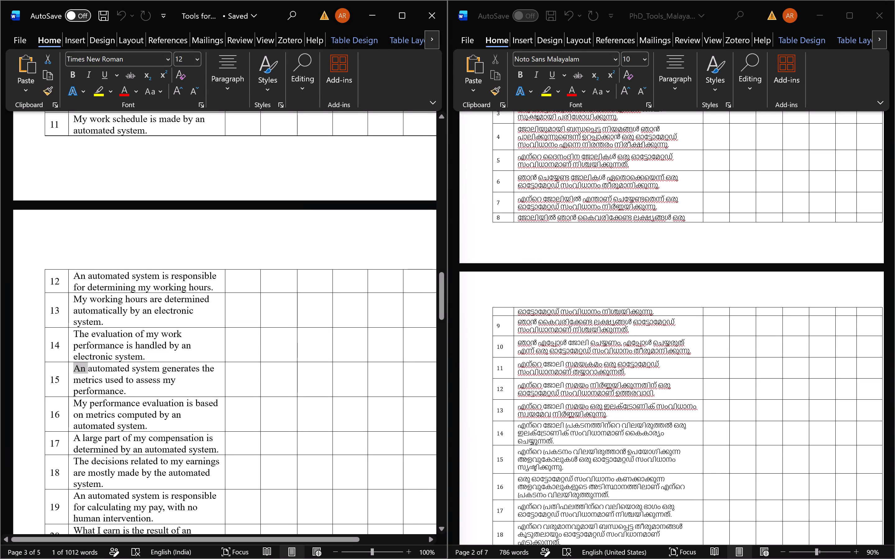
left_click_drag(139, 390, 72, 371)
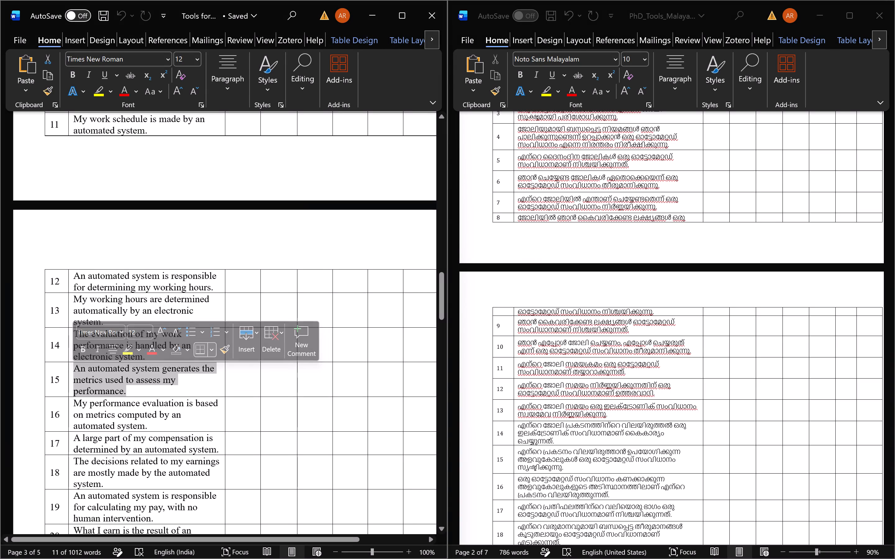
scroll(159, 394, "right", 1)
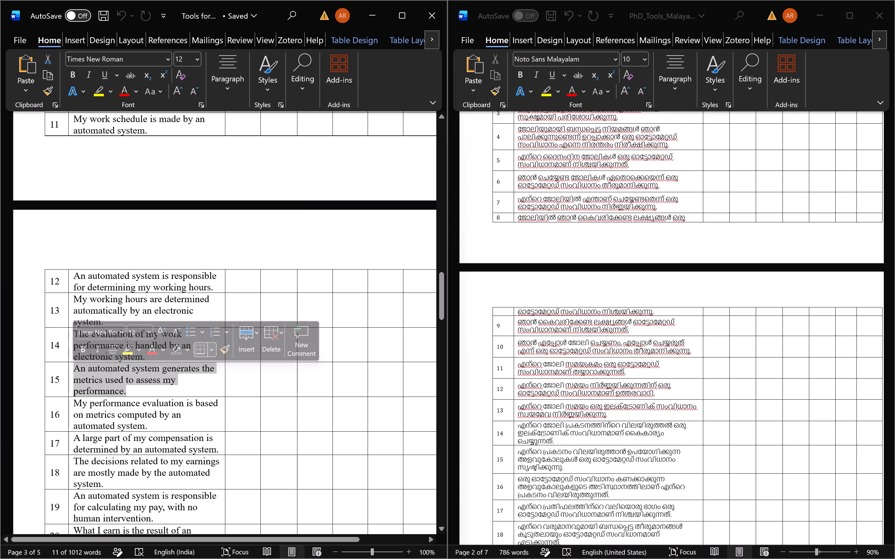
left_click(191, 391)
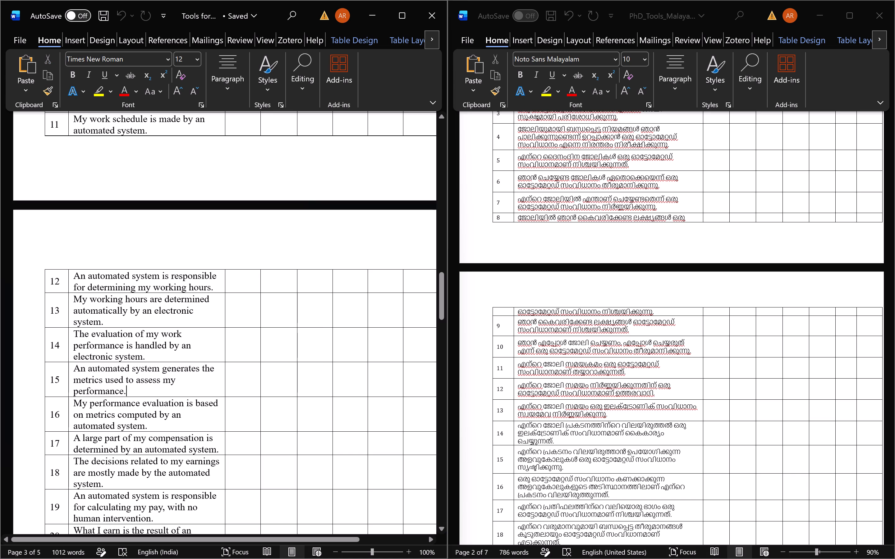